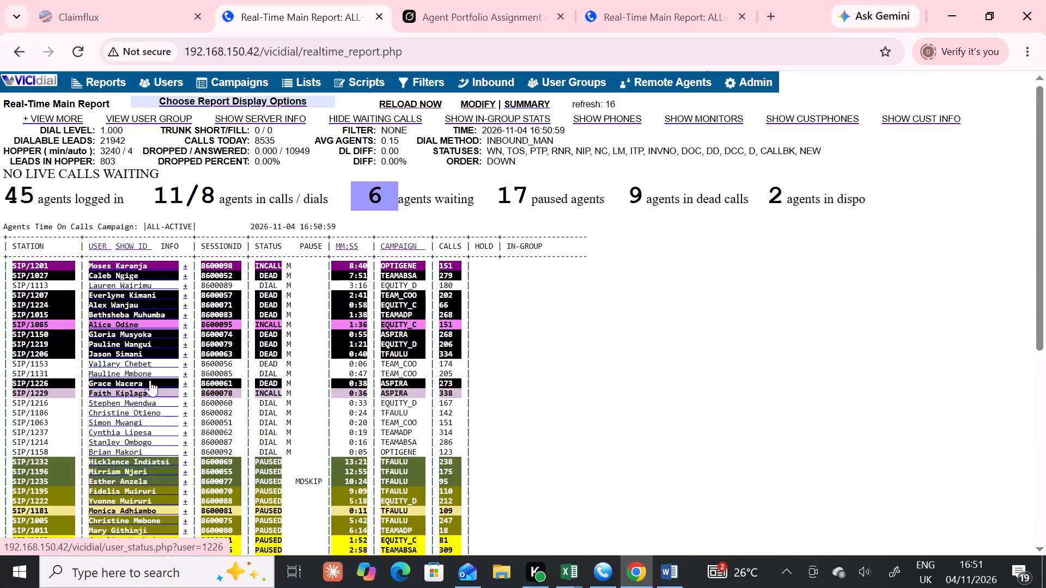
click(83, 28)
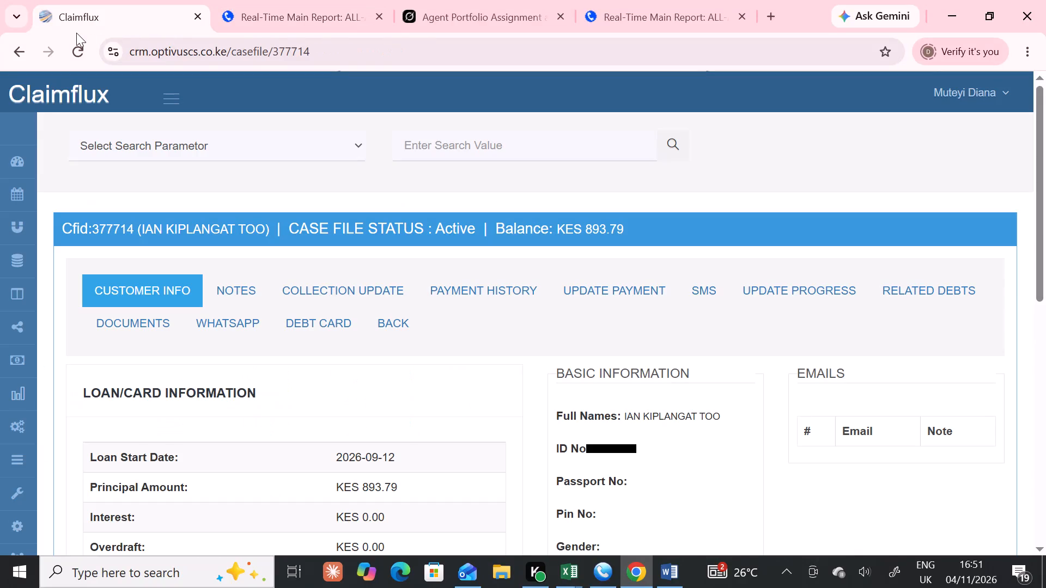
click(270, 141)
click(255, 200)
click(422, 148)
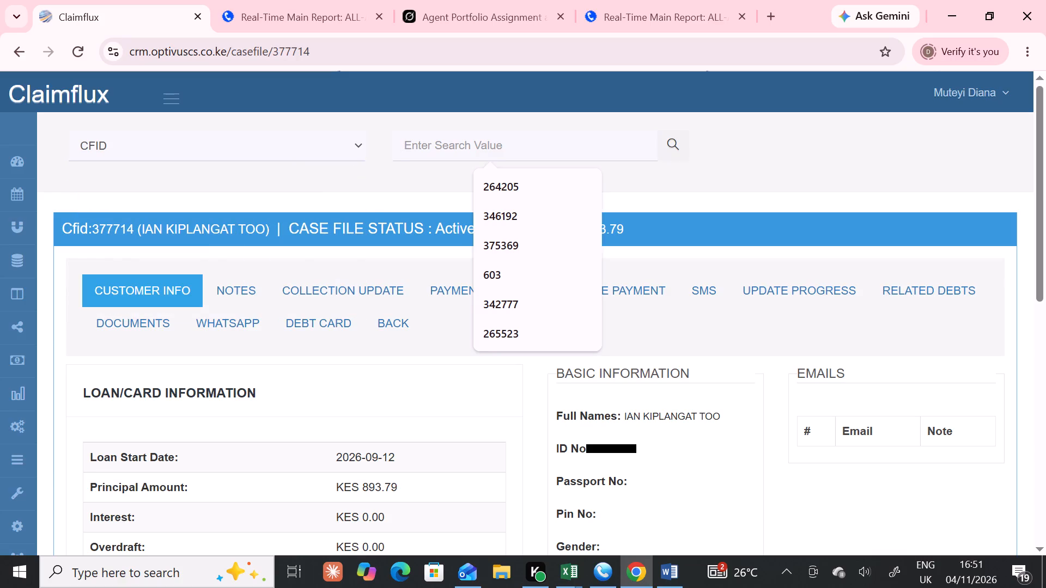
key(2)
key(BackSpace)
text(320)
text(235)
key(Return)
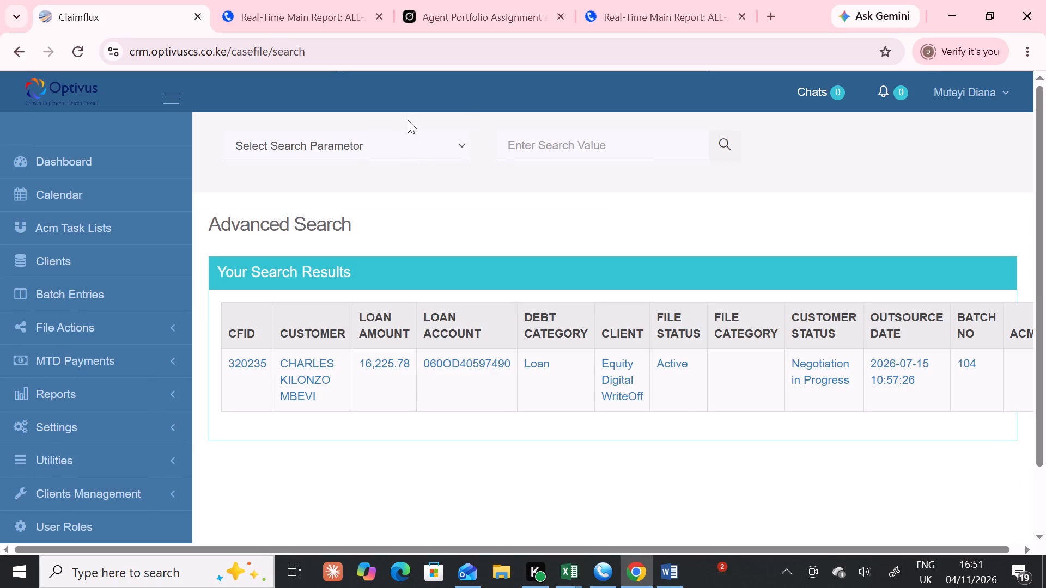
click(288, 378)
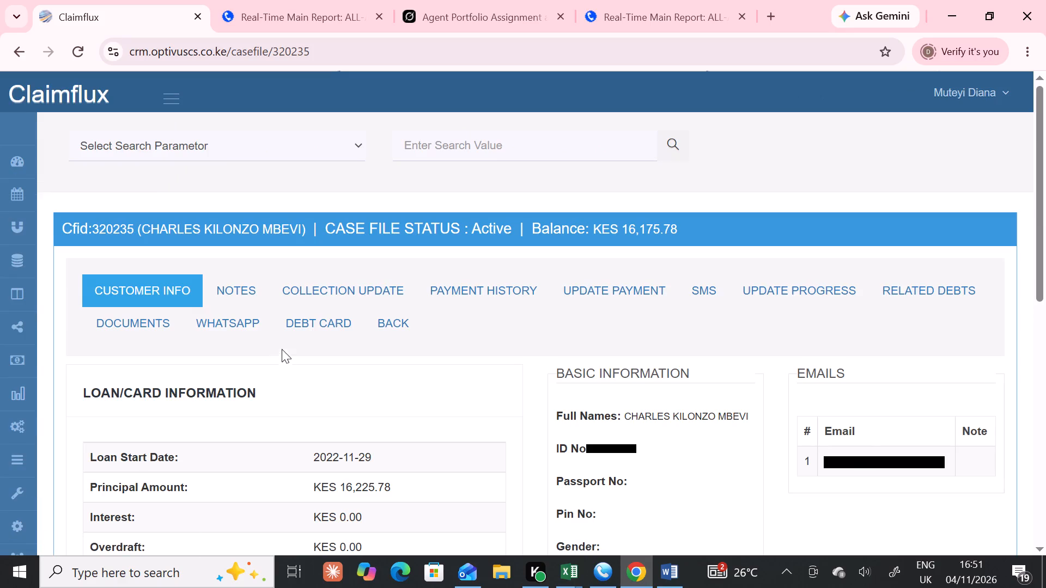
Review the case file's notes, payment history and collection update sections, ending back on the notes.
click(250, 297)
scroll(550, 376, down, 1)
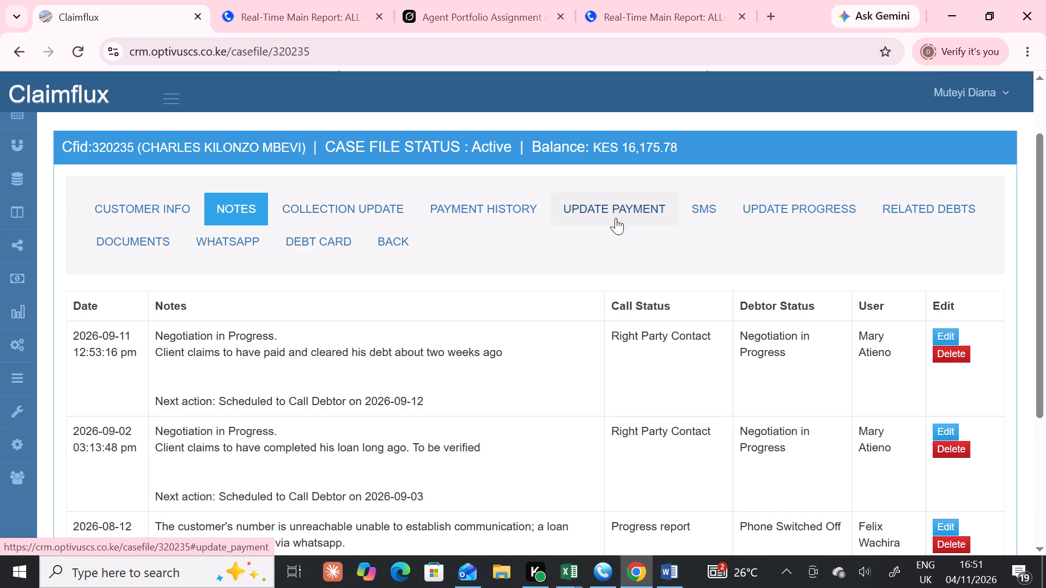
click(485, 214)
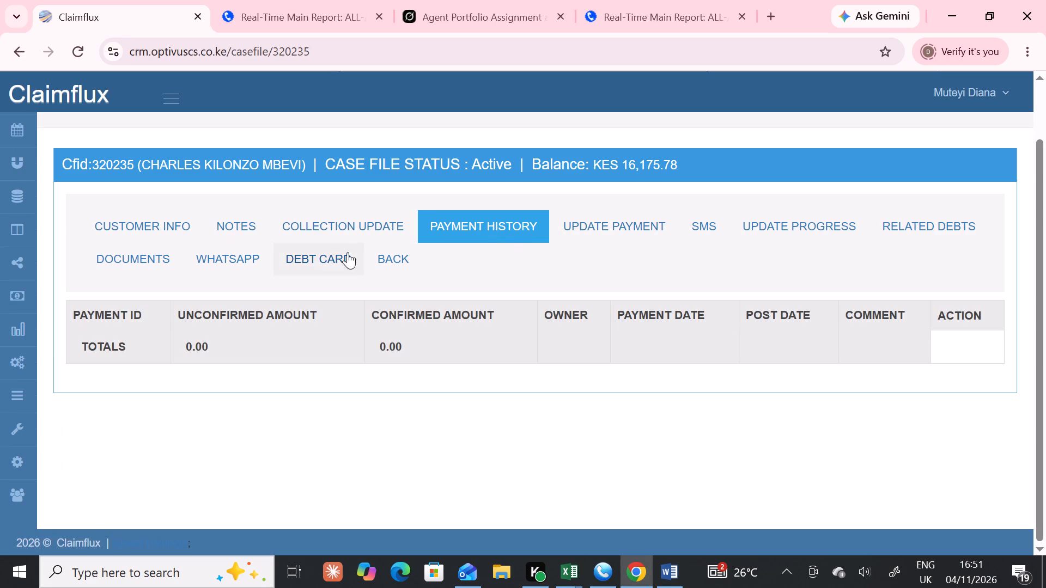
click(326, 224)
click(224, 219)
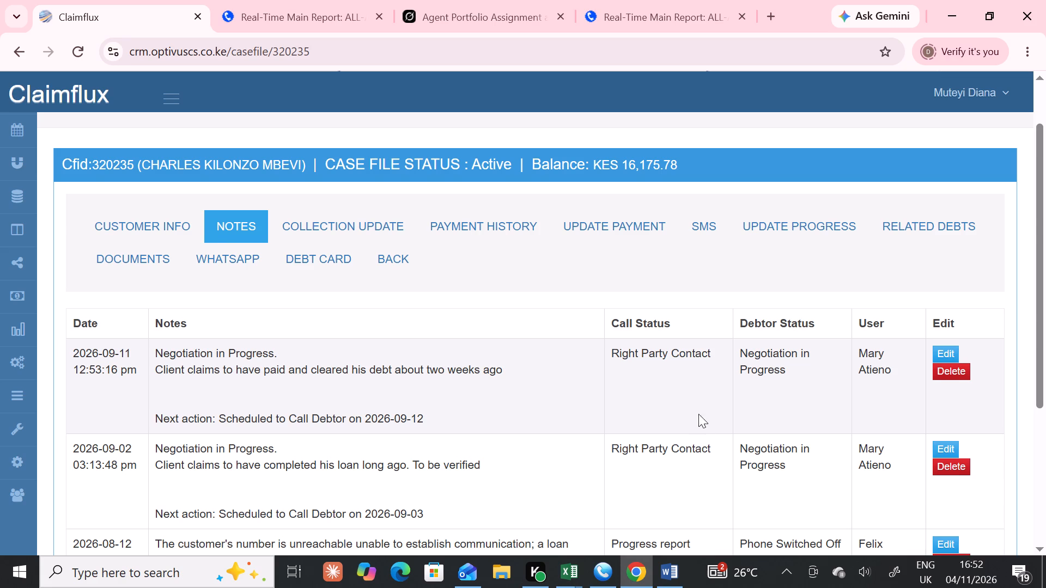
Read through the case file's notes, examine the customer info with its loan and contact details, and return to the notes.
scroll(698, 452, down, 2)
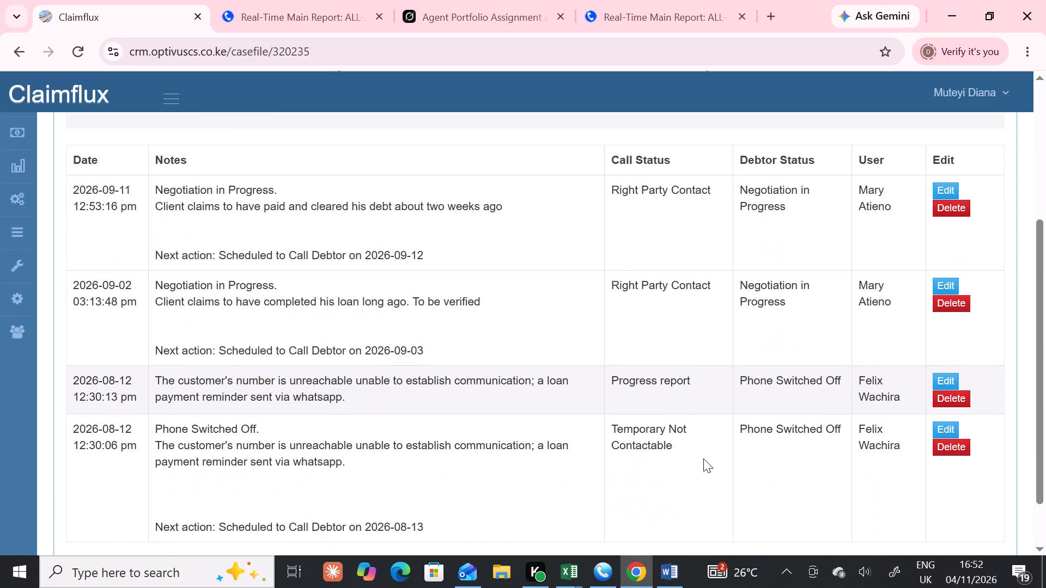
scroll(65, 249, up, 2)
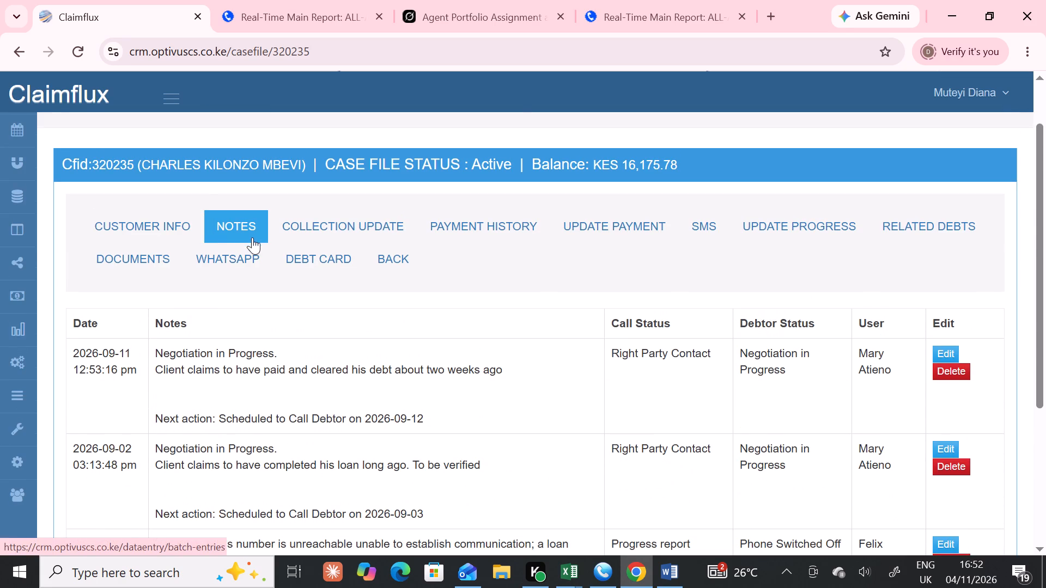
drag(171, 226, 171, 215)
click(124, 226)
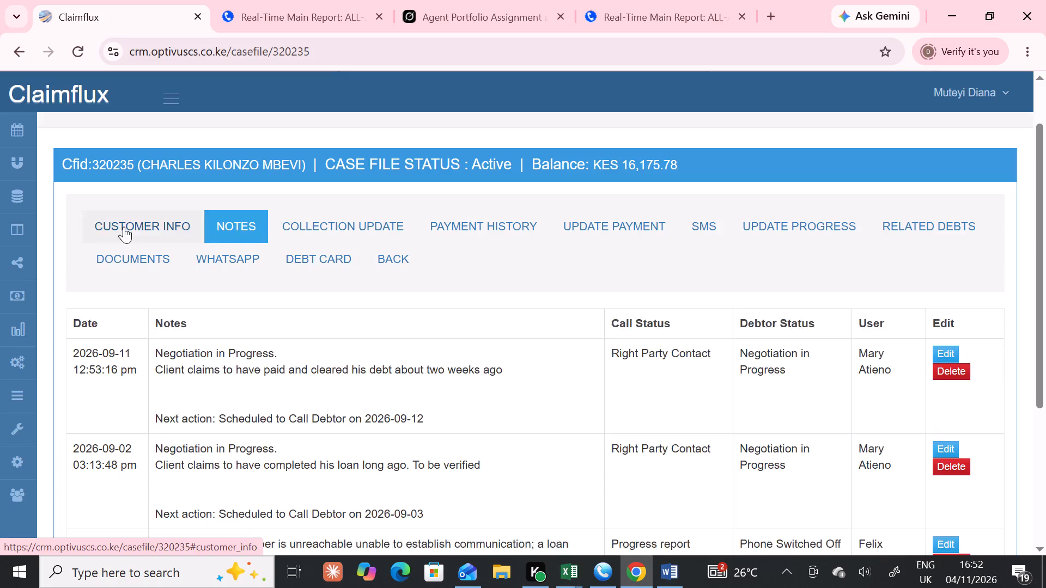
scroll(477, 311, down, 1)
scroll(468, 369, down, 3)
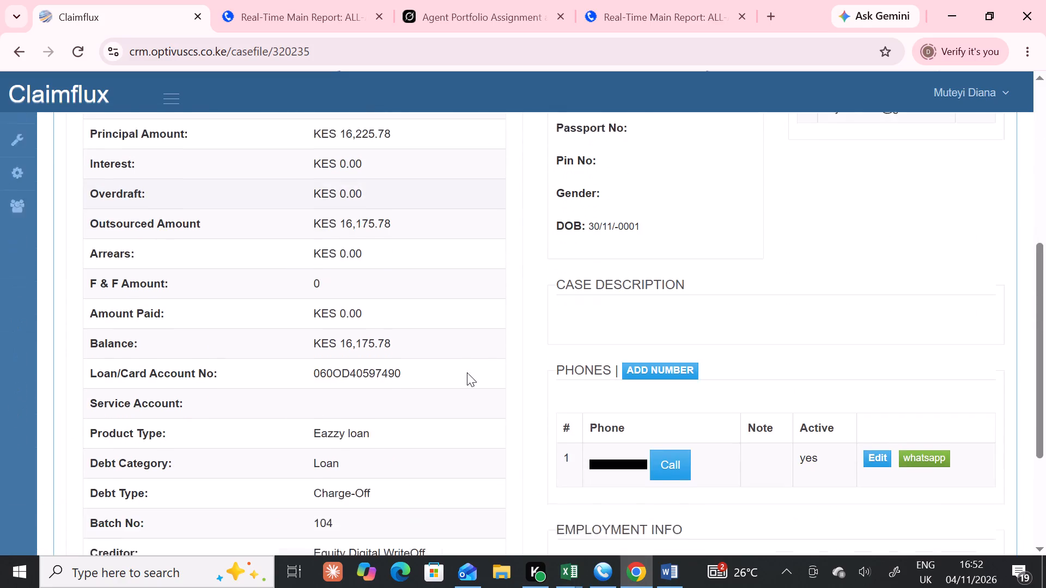
scroll(467, 371, down, 2)
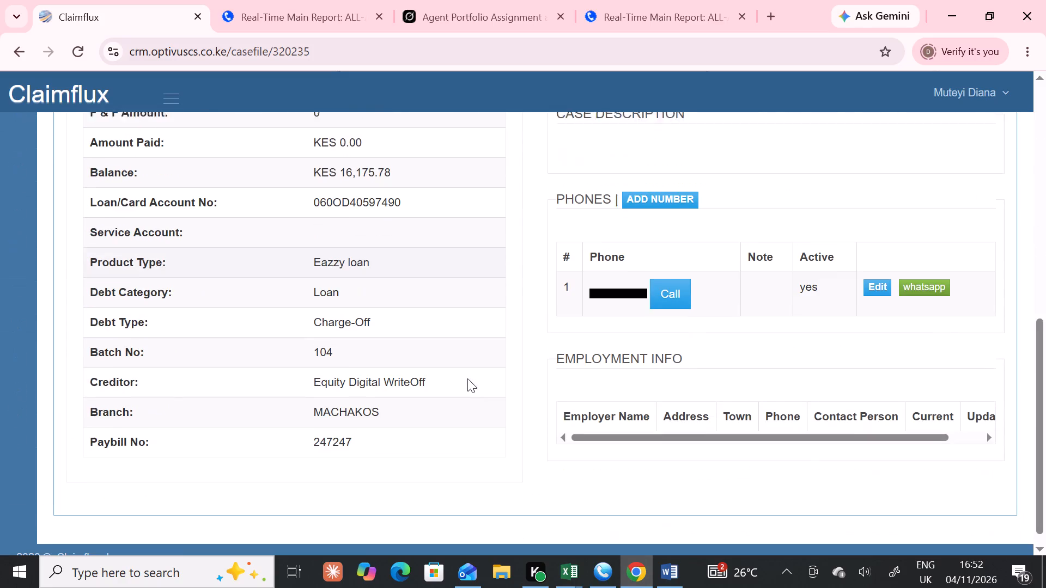
scroll(467, 378, up, 7)
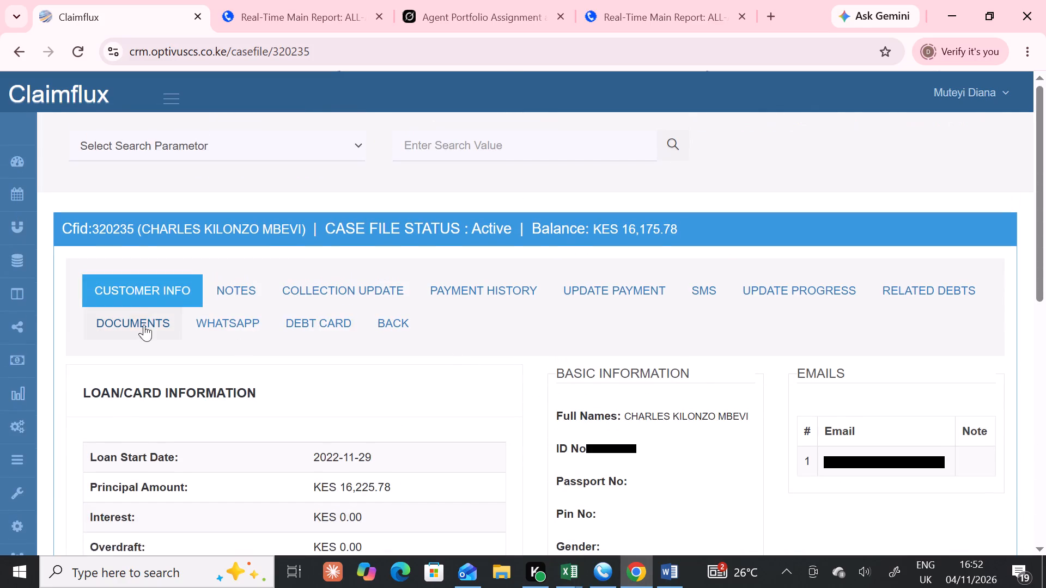
click(262, 299)
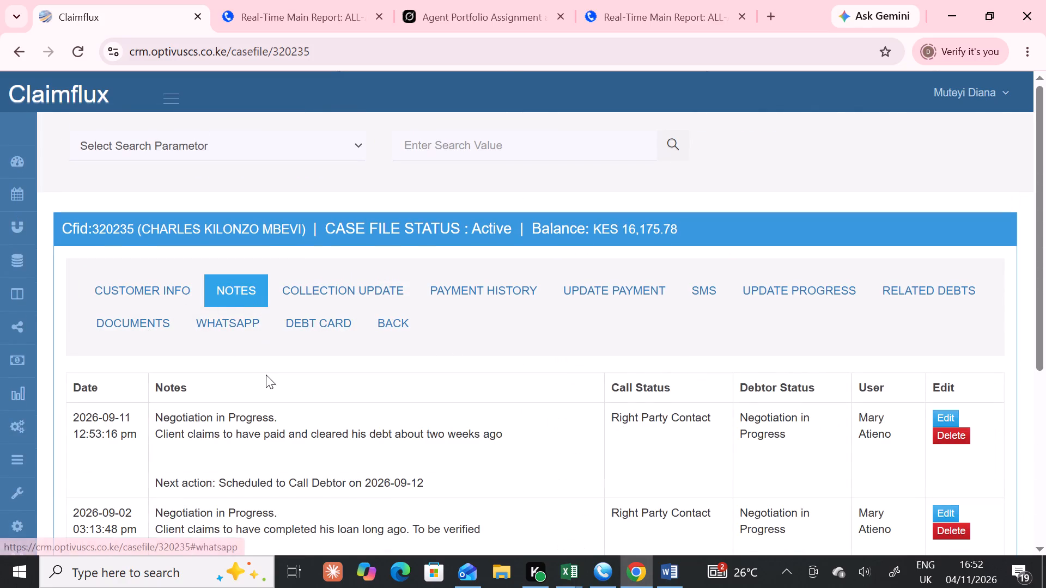
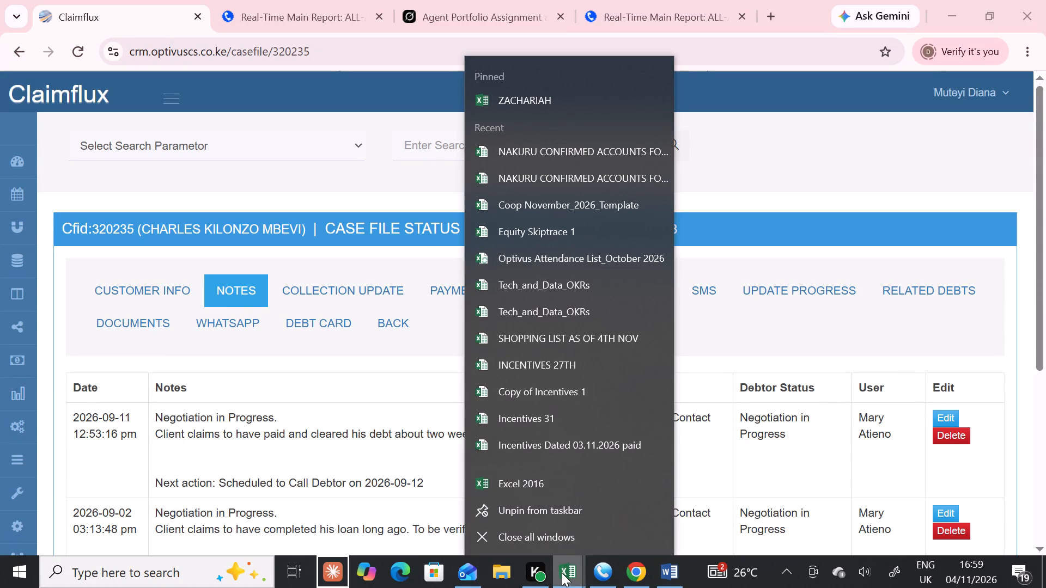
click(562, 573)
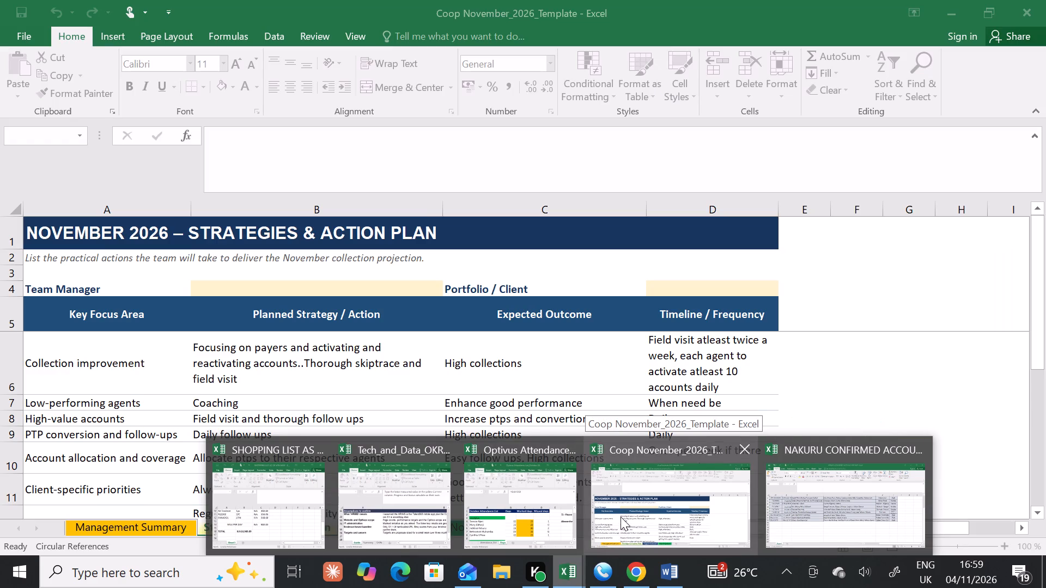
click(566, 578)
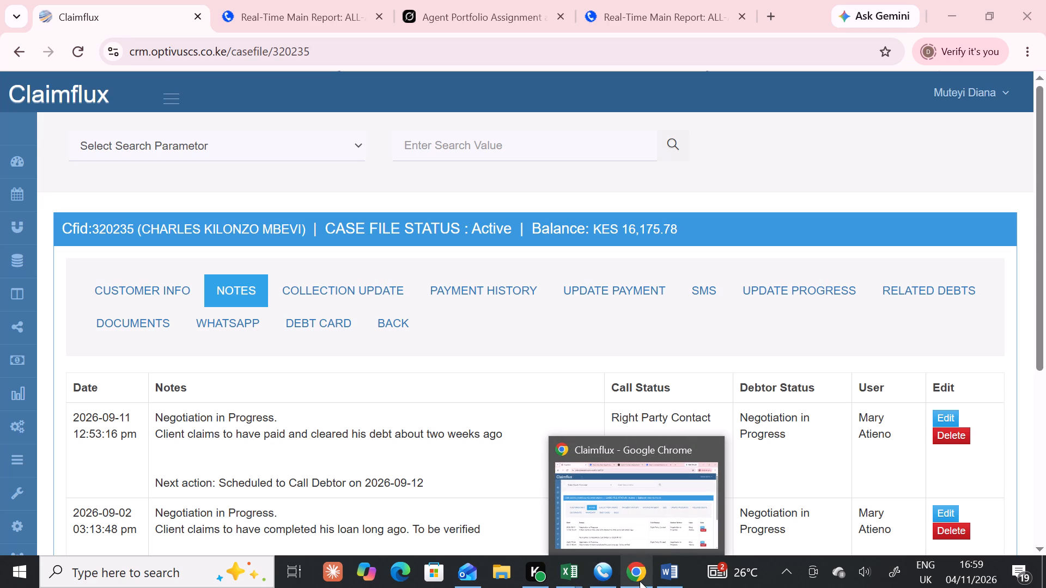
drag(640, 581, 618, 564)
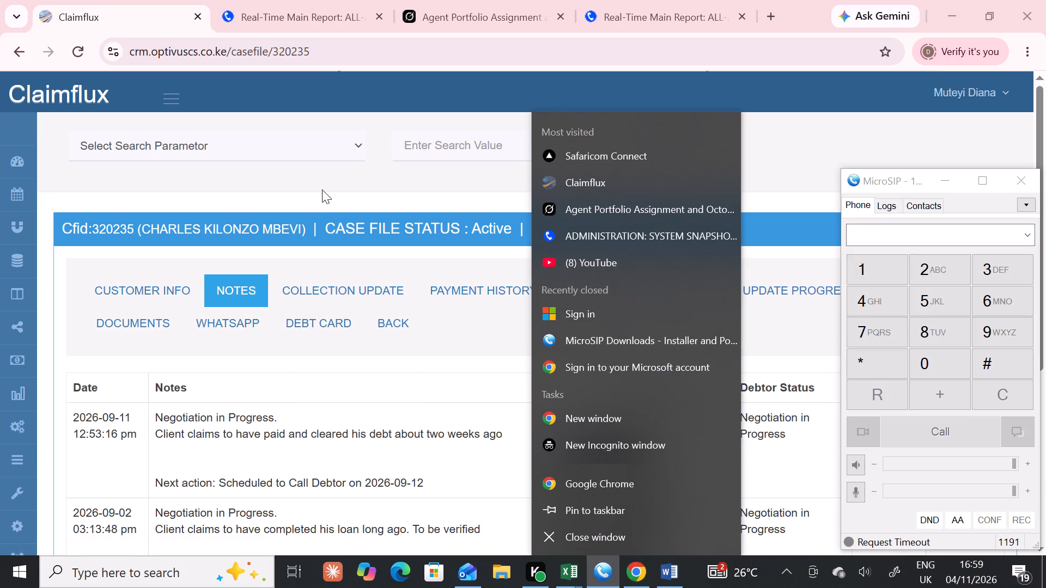
Open the Clients list and look through the clients on both of its pages, returning to the first page.
click(321, 192)
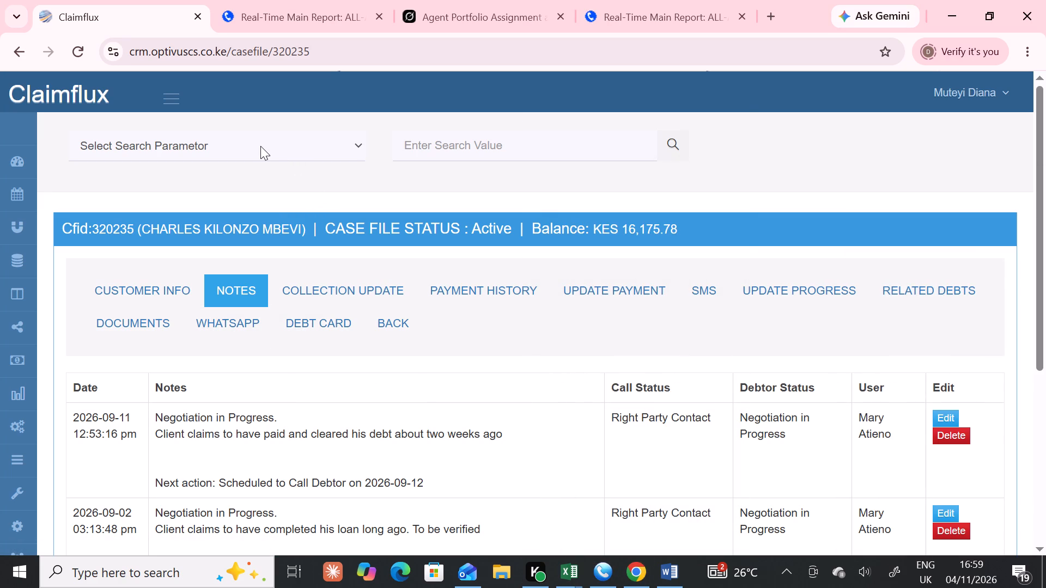
click(4, 260)
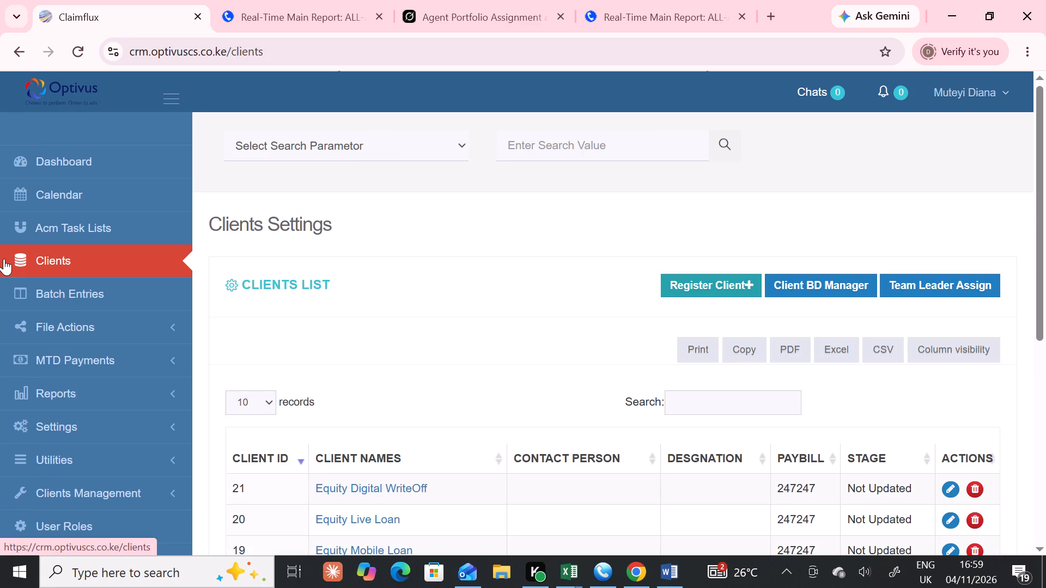
scroll(501, 389, down, 2)
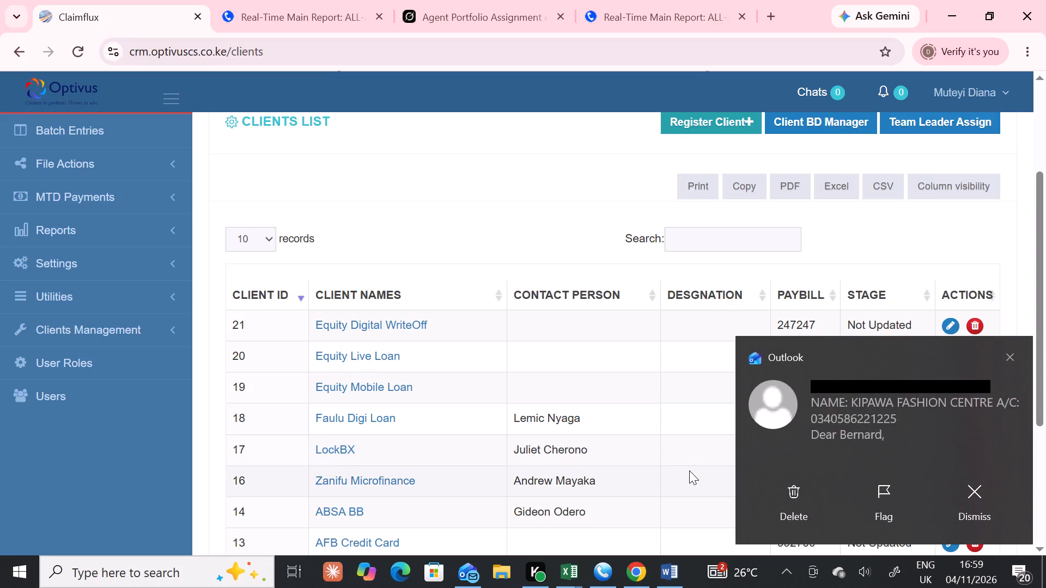
scroll(640, 483, down, 2)
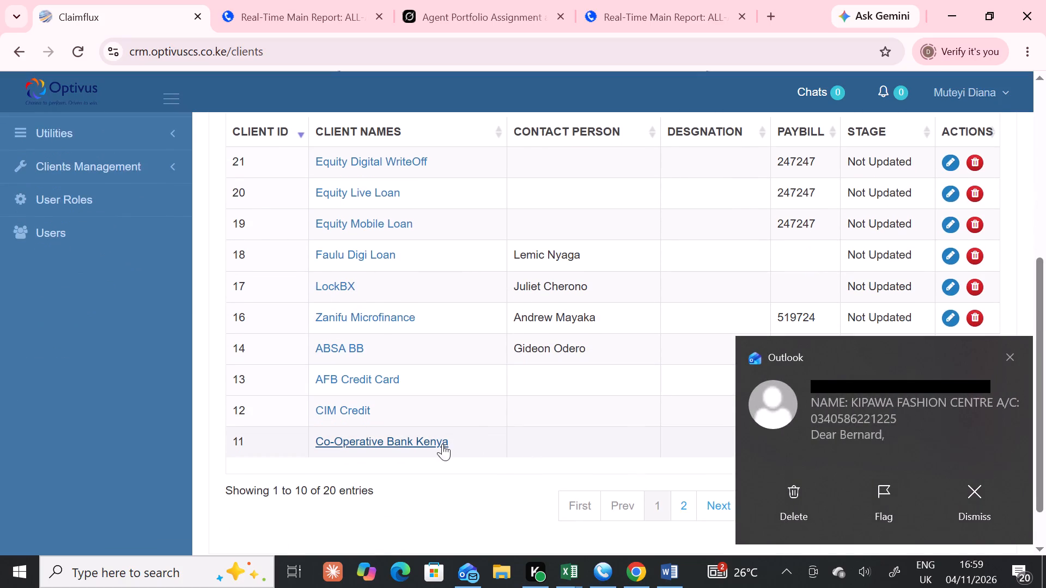
scroll(520, 444, down, 2)
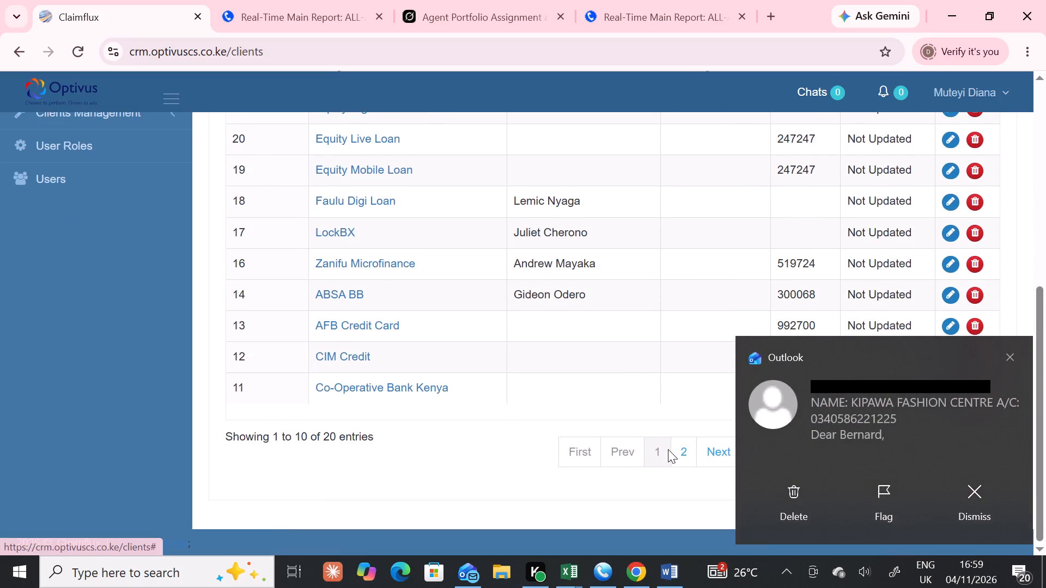
click(680, 454)
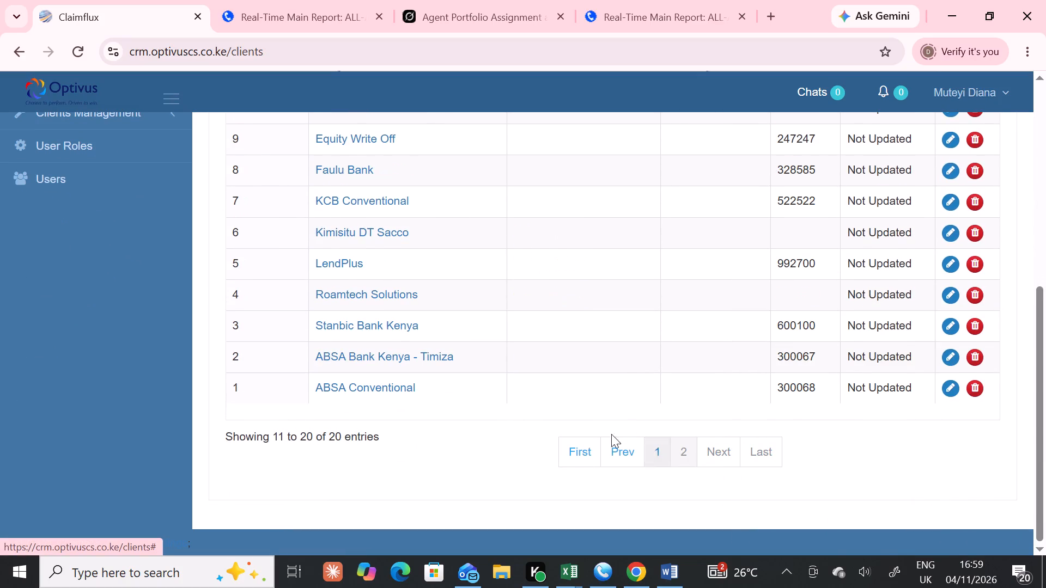
scroll(586, 426, up, 3)
scroll(586, 426, down, 2)
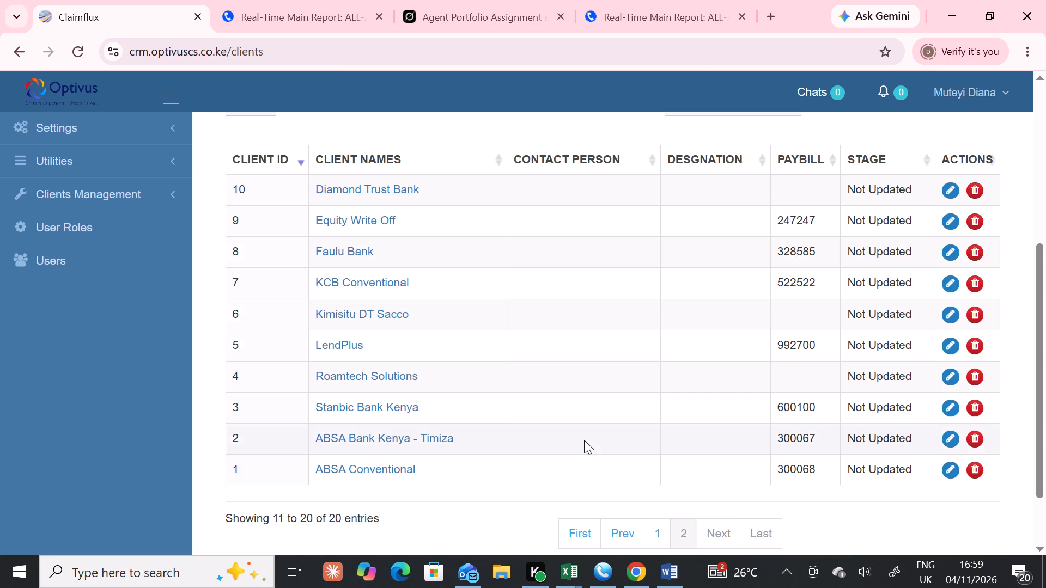
click(624, 532)
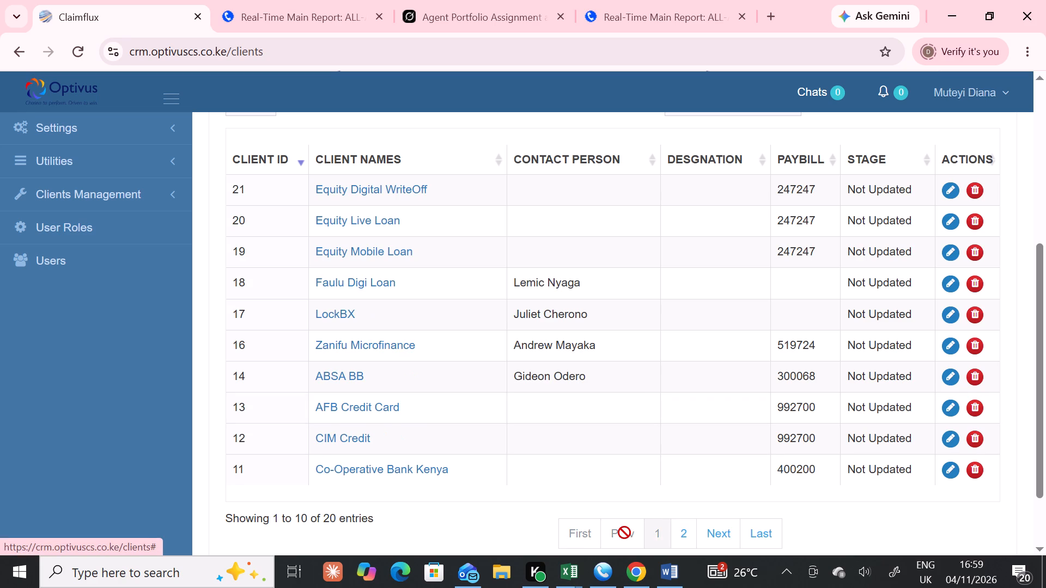
Open the Batch Entries page and look over the batch outsource entry form and the available file actions.
scroll(390, 457, up, 4)
click(3, 307)
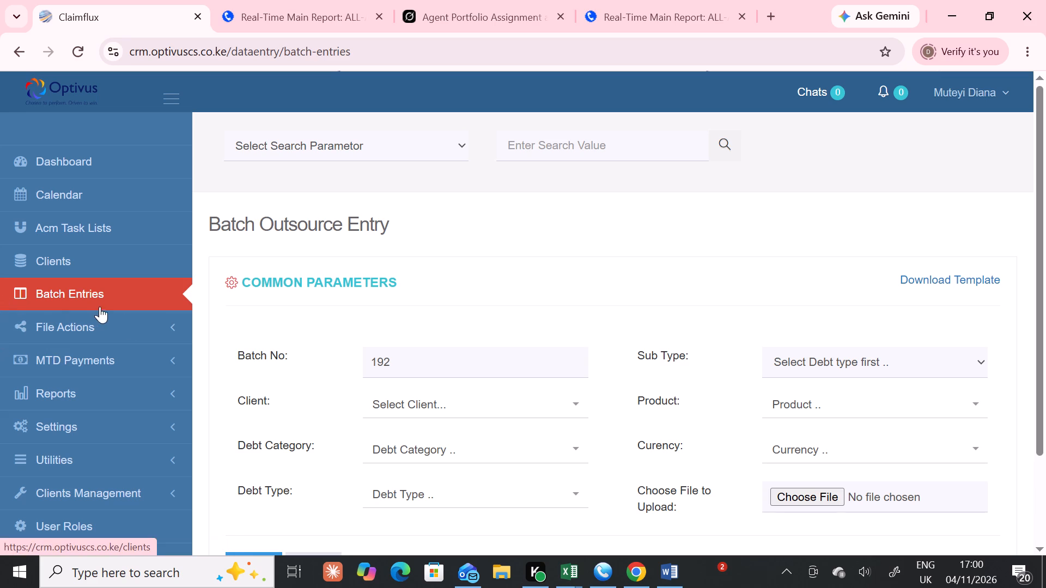
scroll(529, 391, down, 5)
right_click(527, 390)
scroll(454, 384, up, 4)
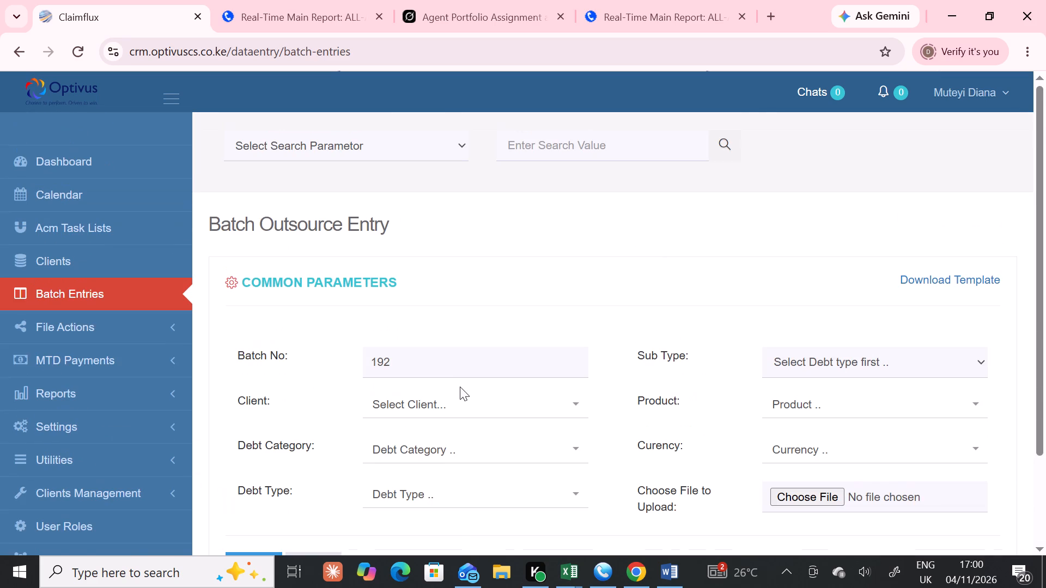
click(95, 332)
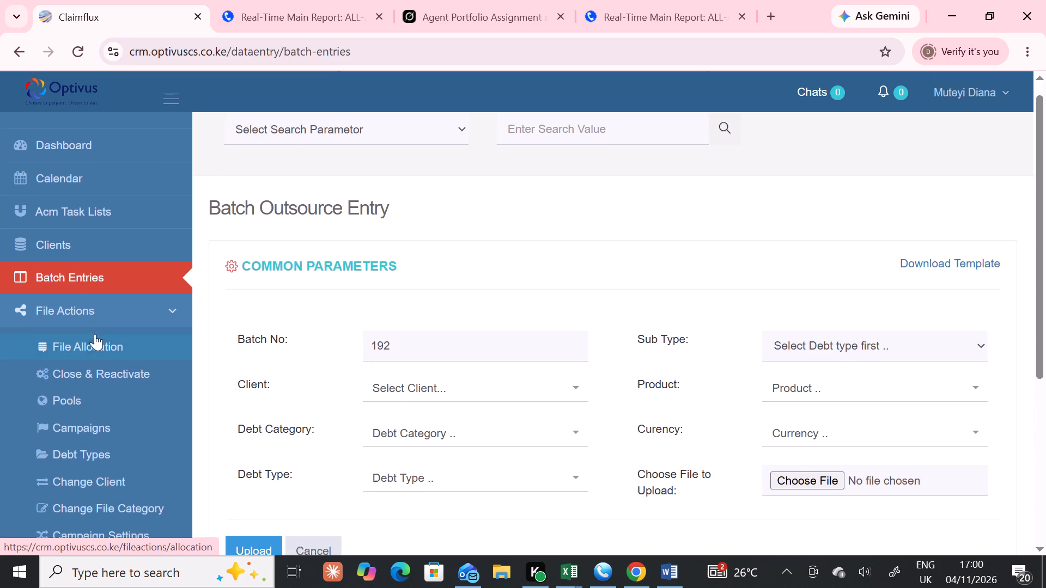
scroll(96, 337, down, 3)
scroll(87, 333, up, 2)
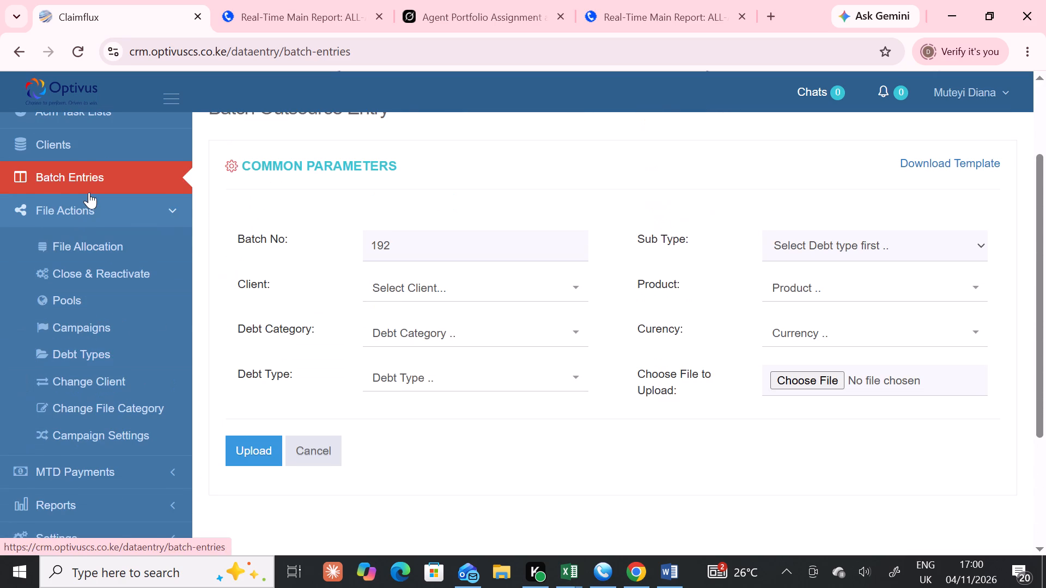
click(89, 209)
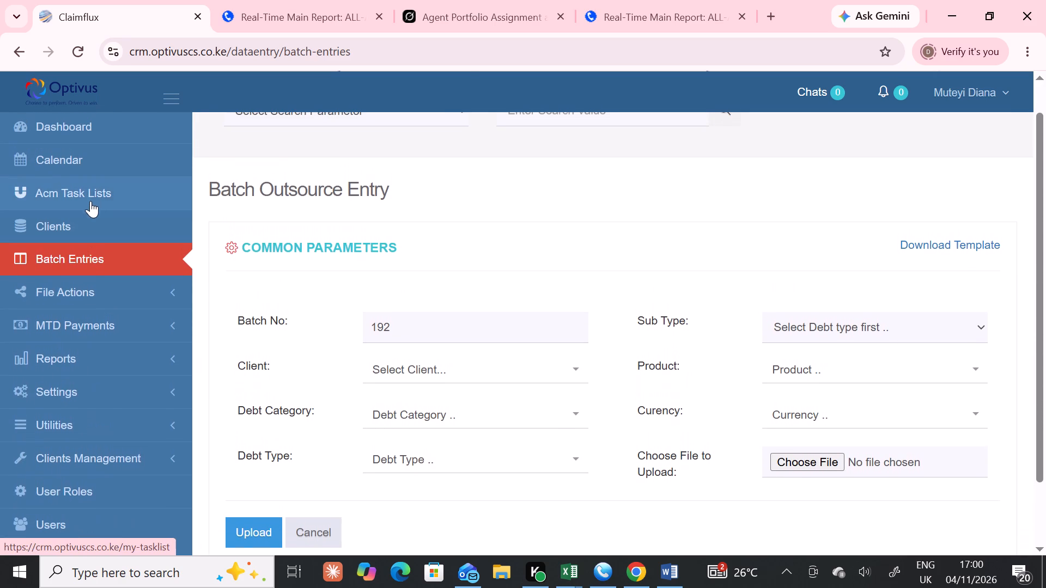
scroll(98, 179, up, 2)
Open the dashboard and look over the clients portfolio summary.
click(90, 164)
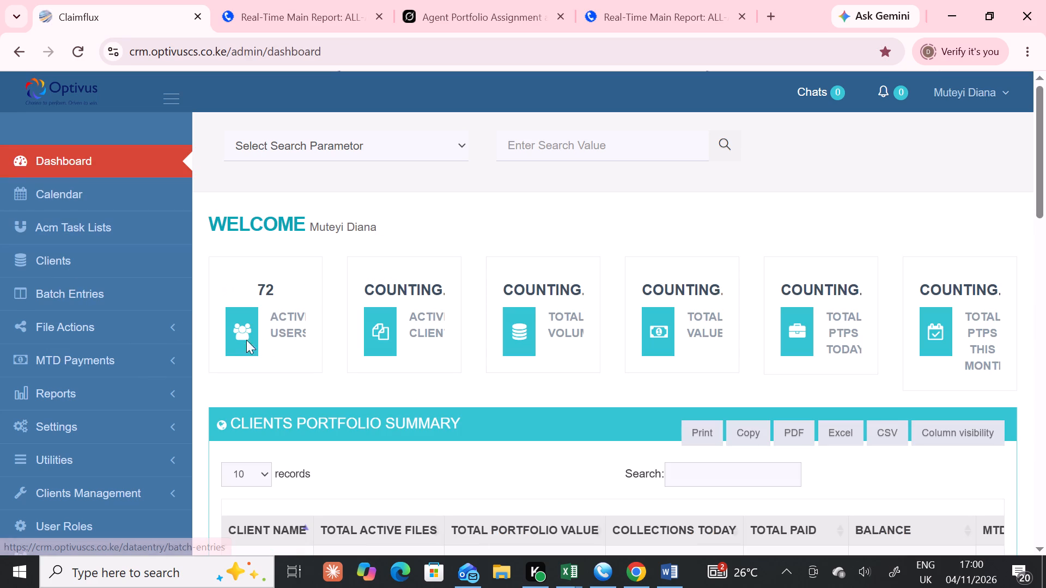
scroll(116, 227, down, 4)
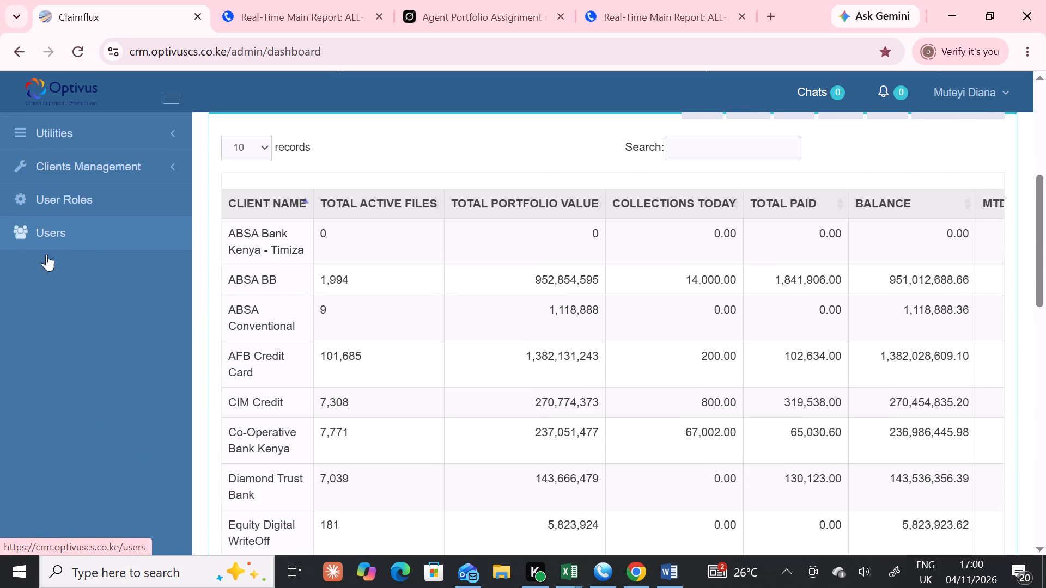
scroll(36, 226, up, 2)
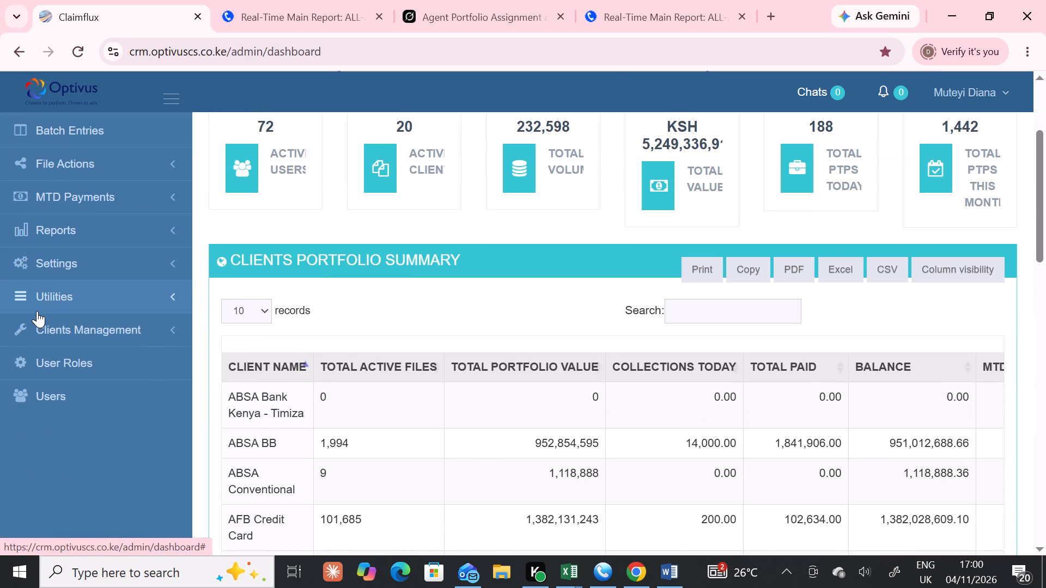
Browse the Clients Management section, viewing its activity types, all activities and client stages pages.
click(37, 330)
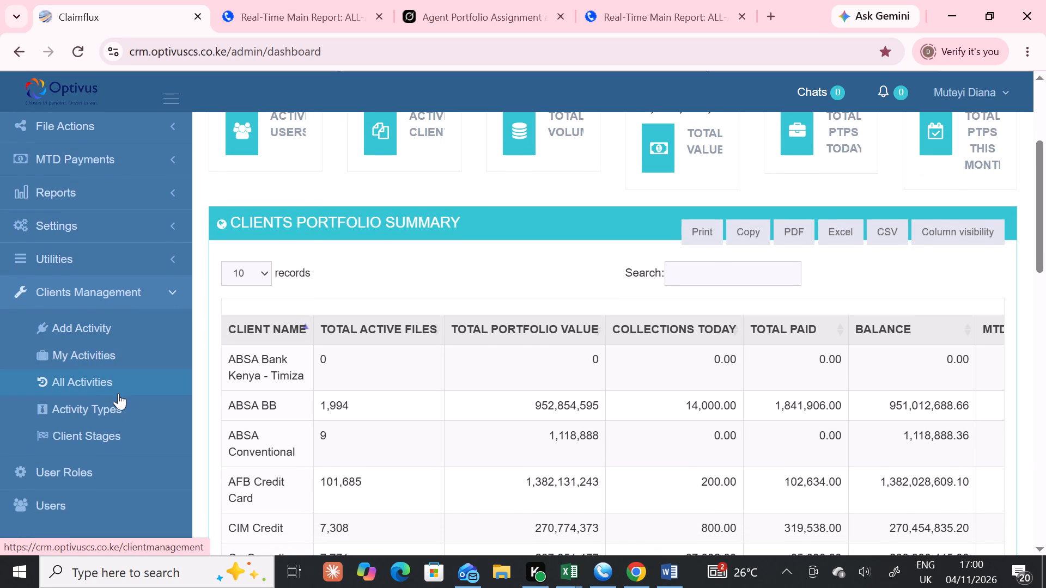
click(111, 411)
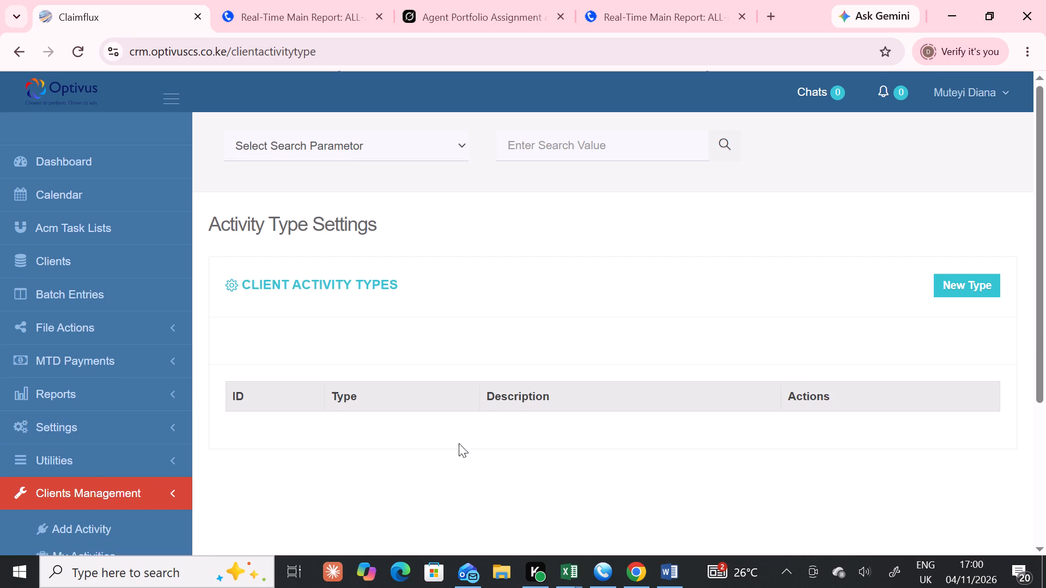
scroll(475, 439, down, 2)
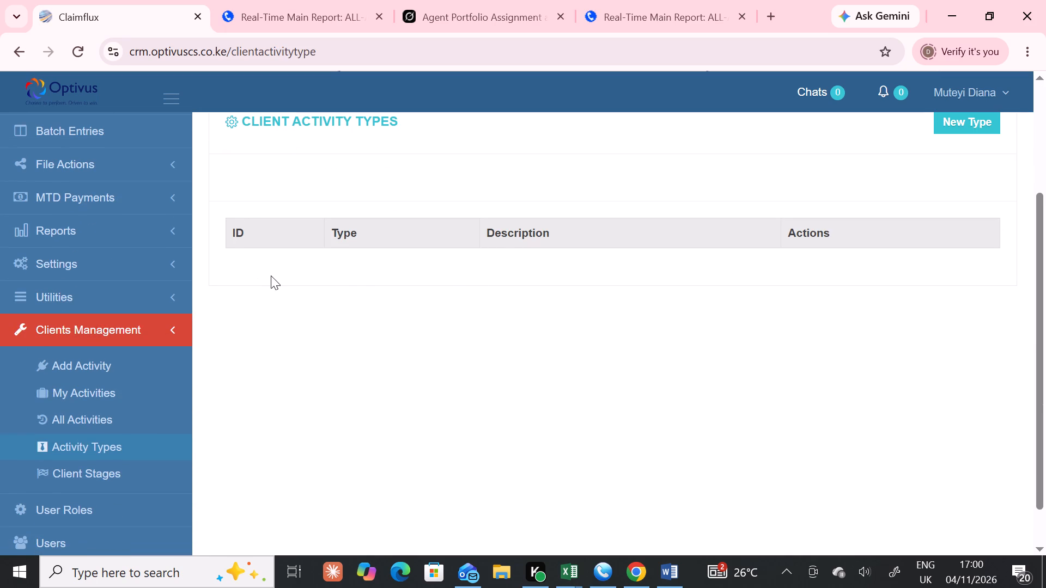
click(271, 275)
scroll(329, 258, up, 2)
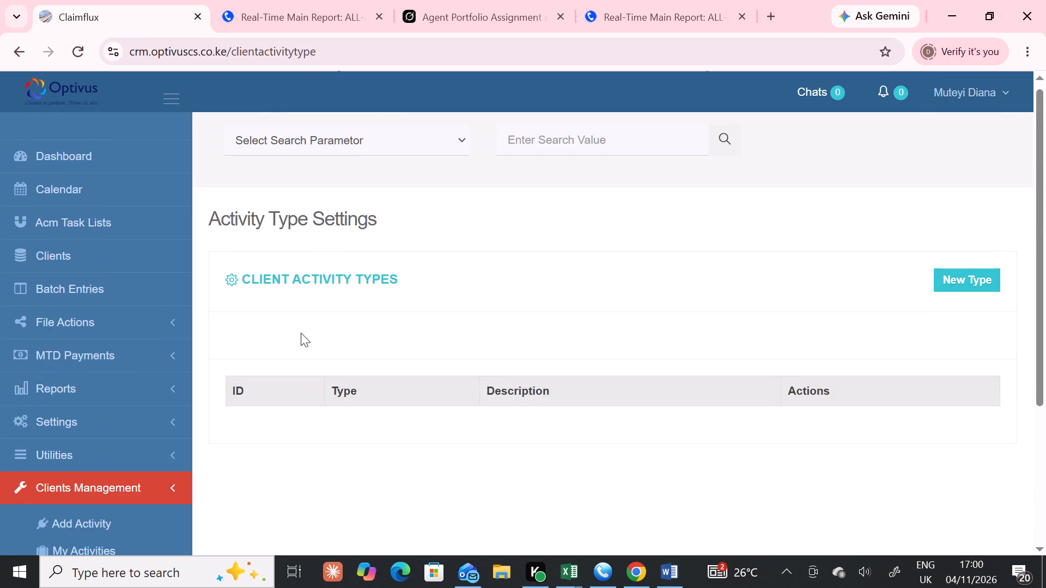
scroll(140, 427, down, 2)
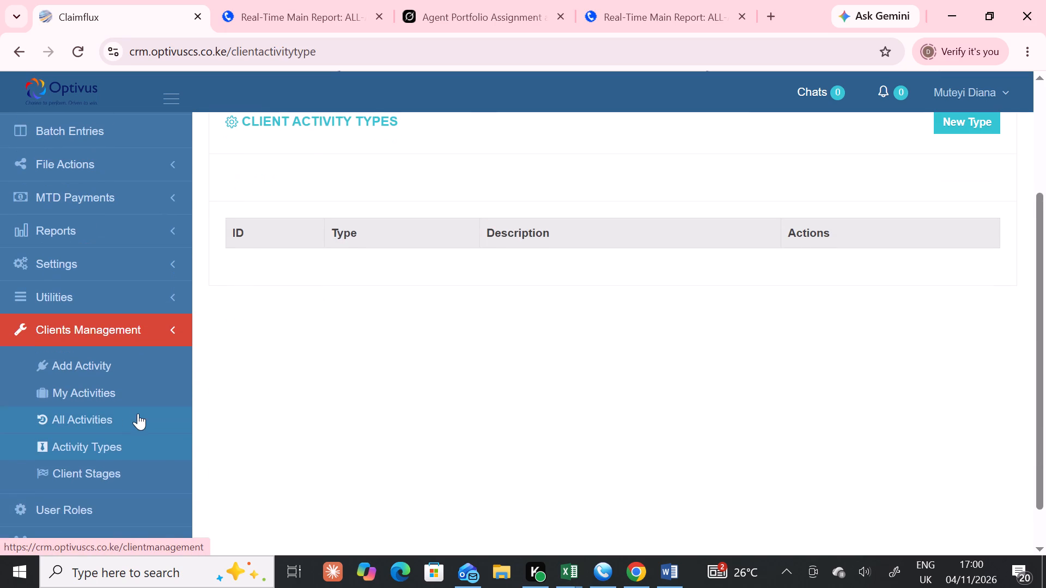
drag(138, 413, 131, 413)
click(127, 414)
scroll(346, 342, down, 1)
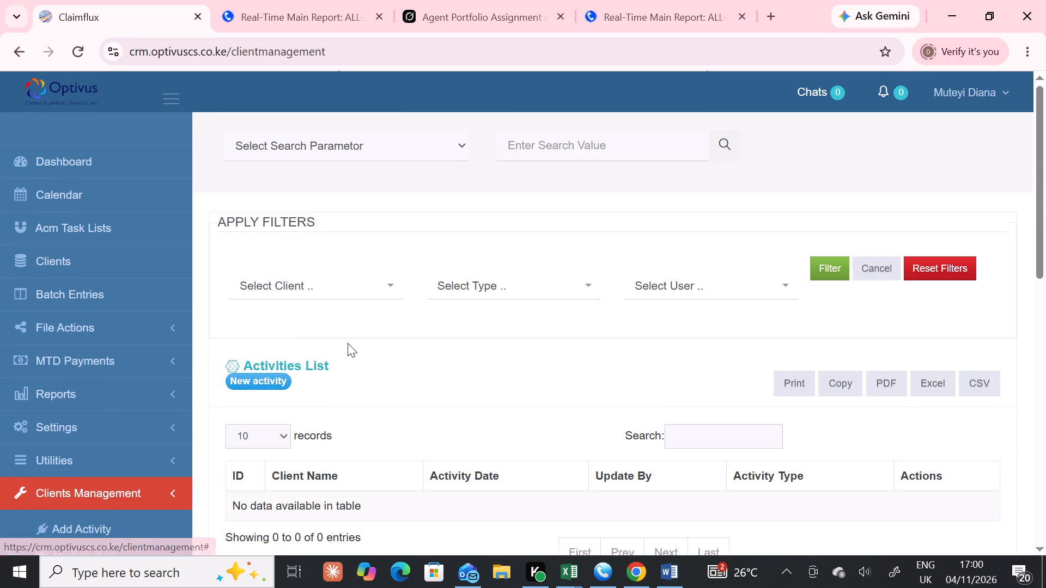
scroll(348, 343, down, 2)
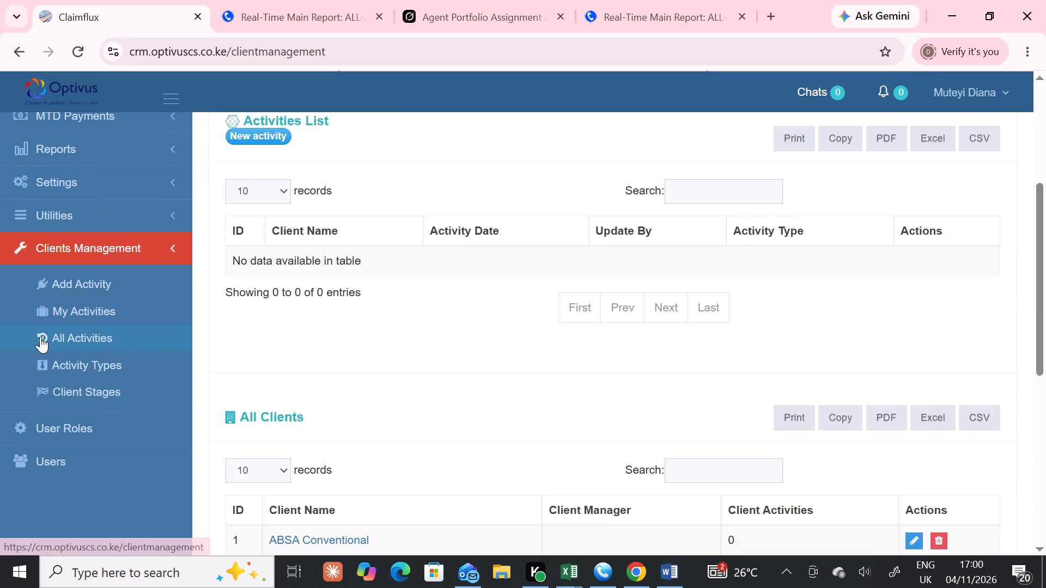
click(60, 401)
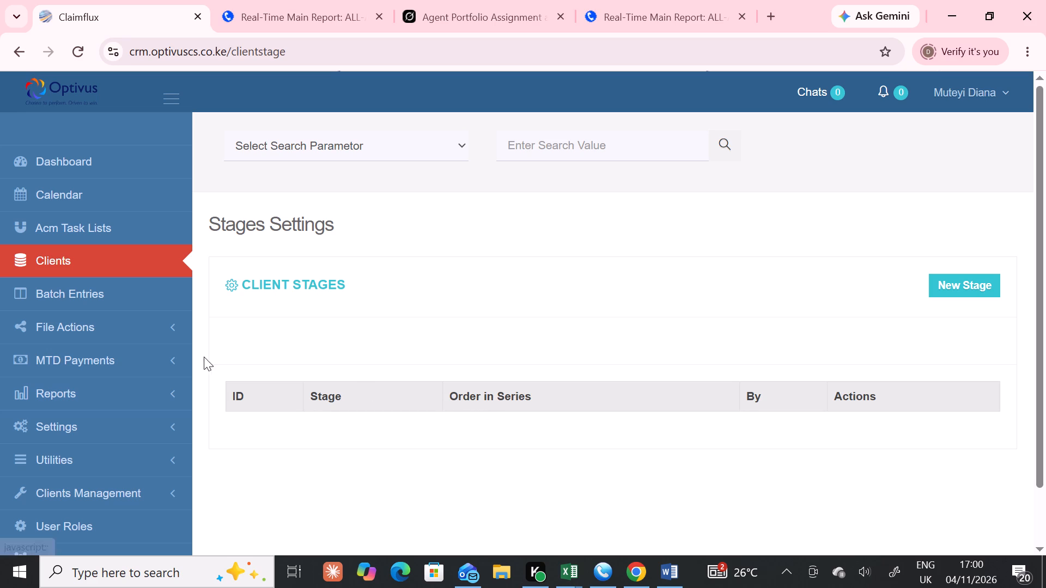
Open the Clients page and look over the clients list.
click(121, 256)
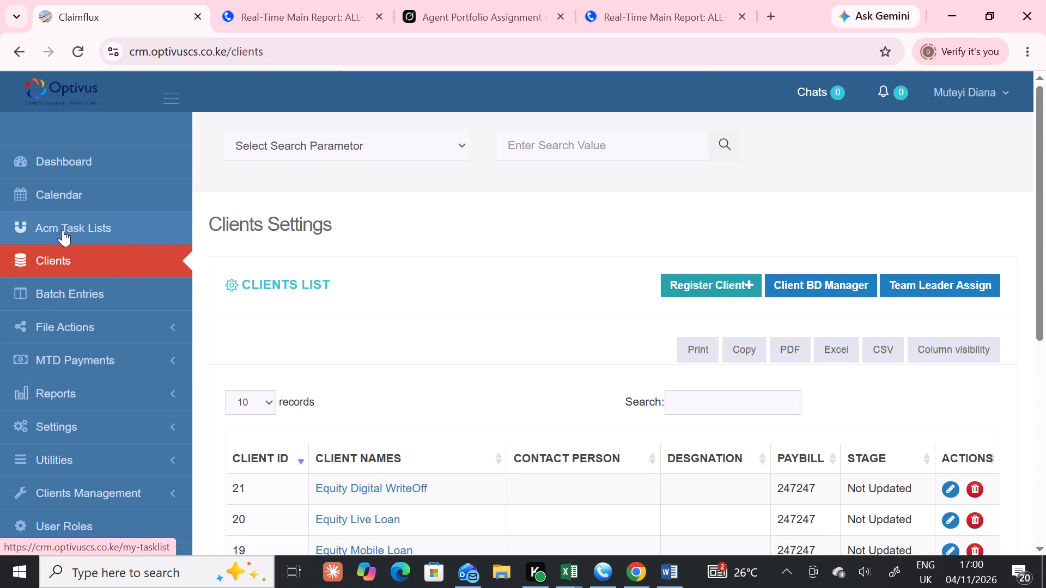
click(48, 242)
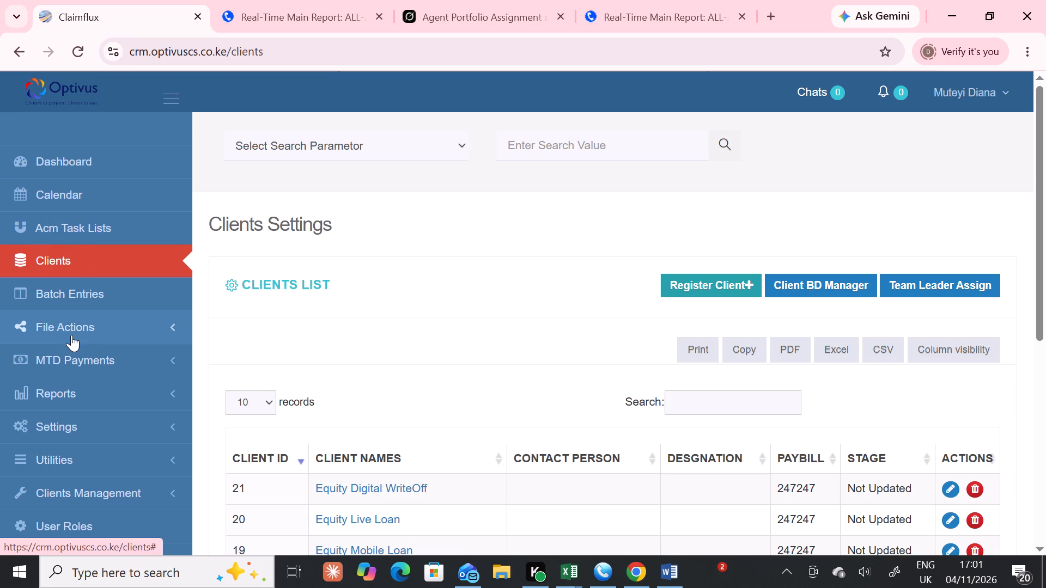
scroll(83, 384, down, 2)
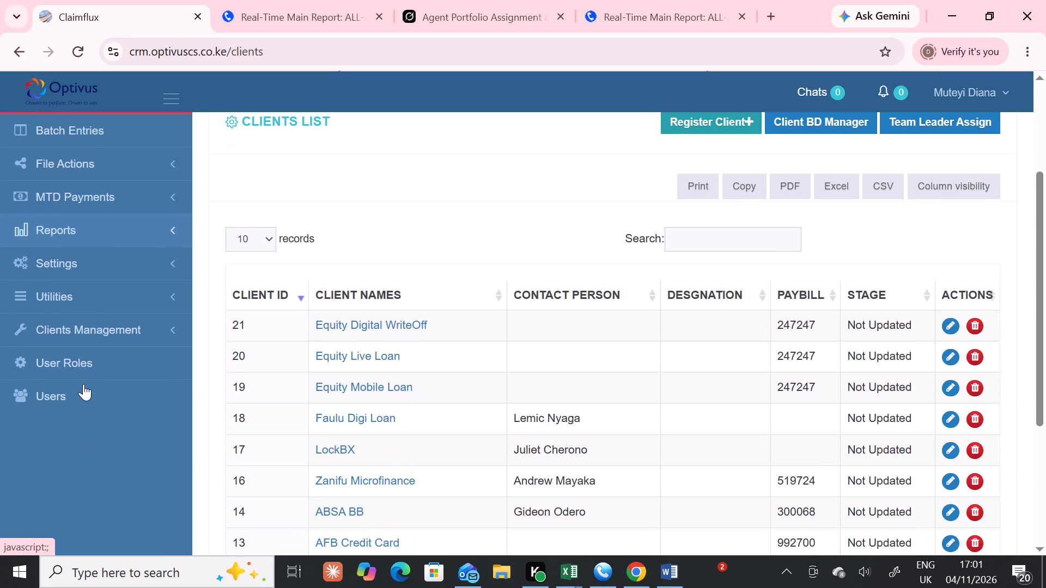
Run the Client Tracker's viewed files report for Co-Operative Bank Kenya between 2026-11-01 and 2026-11-04, and check the report table.
click(75, 306)
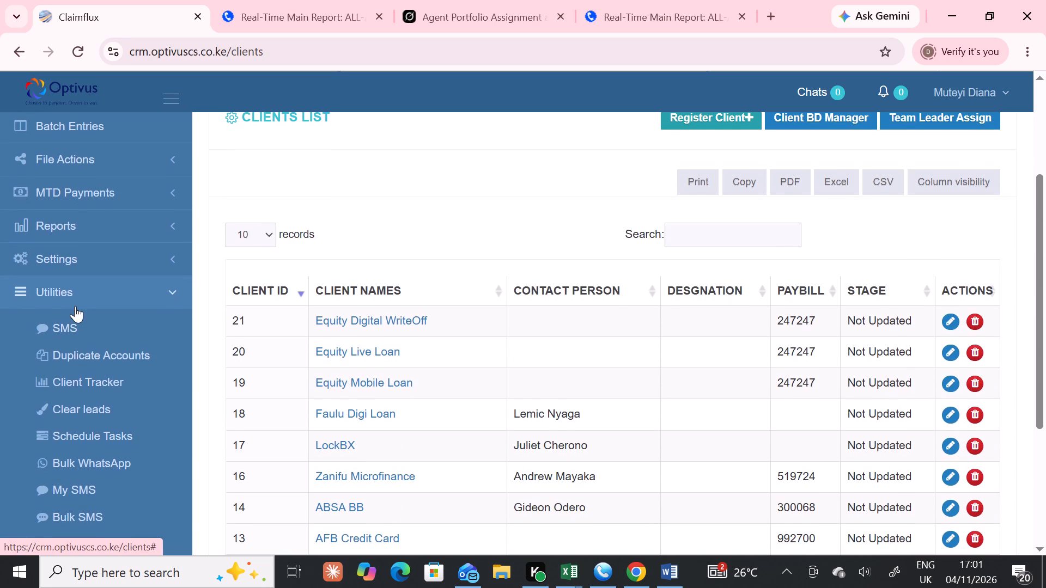
click(88, 388)
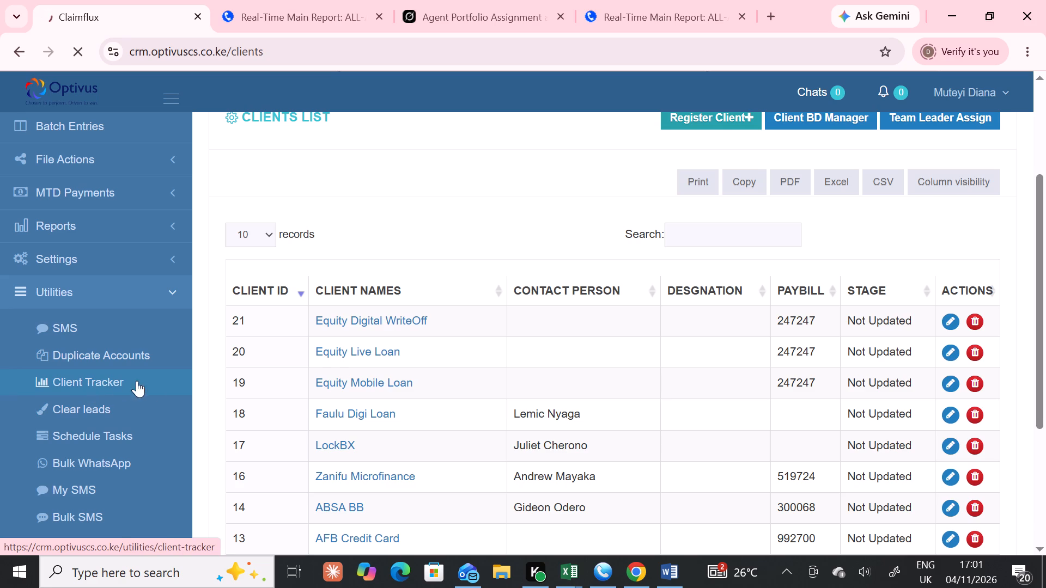
scroll(402, 364, down, 3)
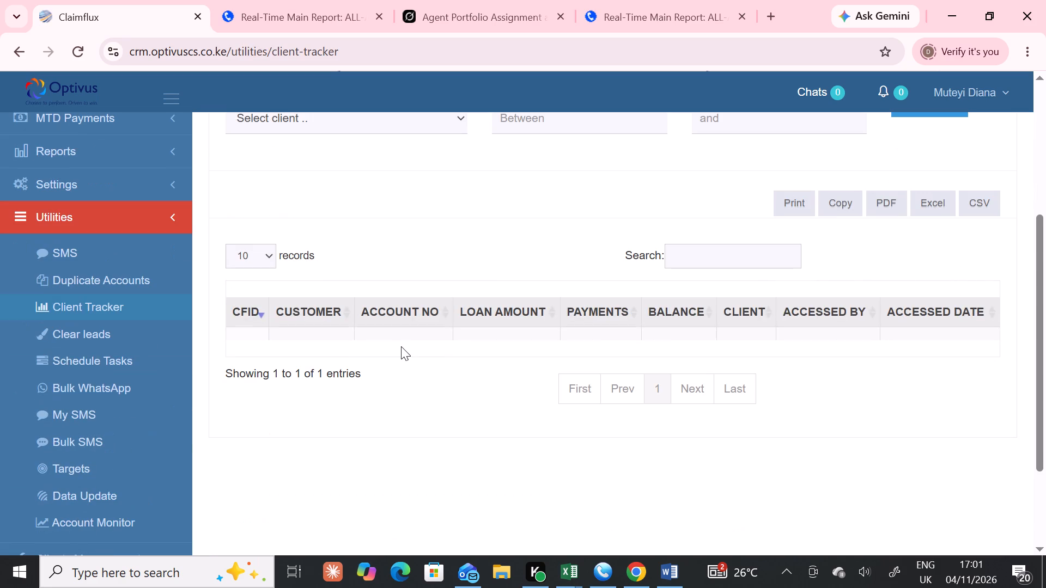
scroll(475, 371, up, 2)
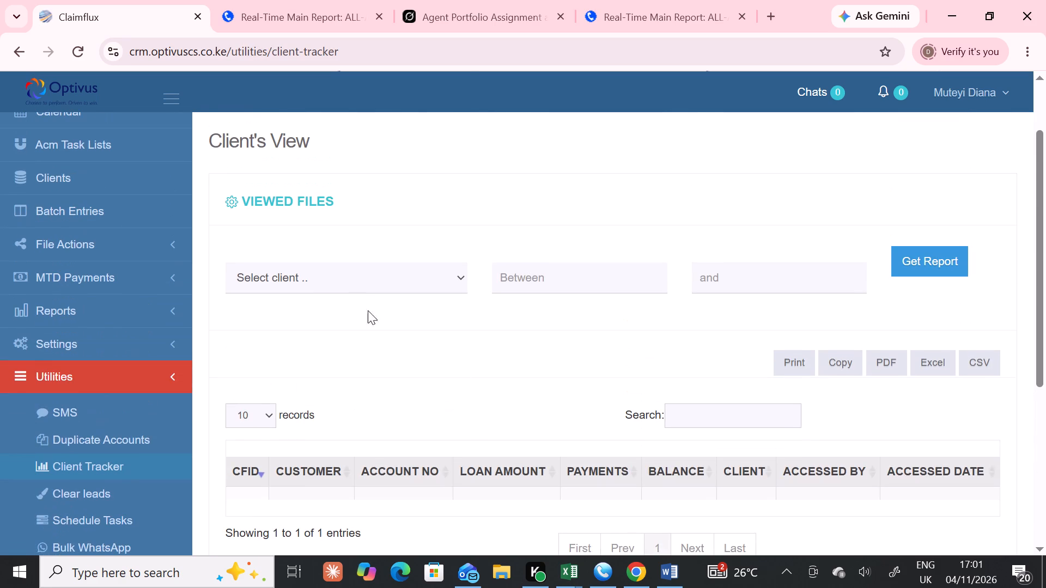
click(355, 292)
click(355, 292)
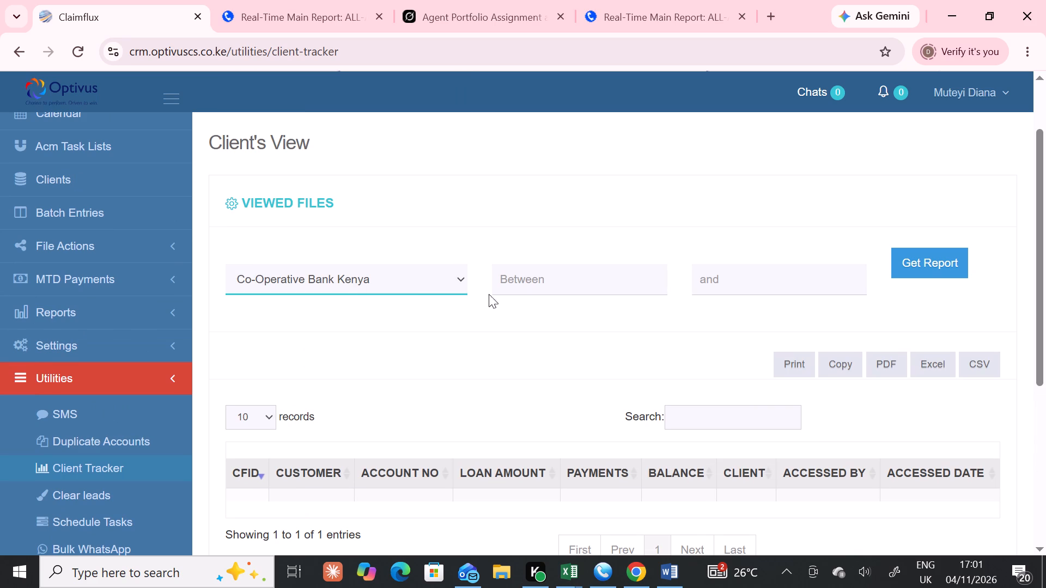
click(512, 285)
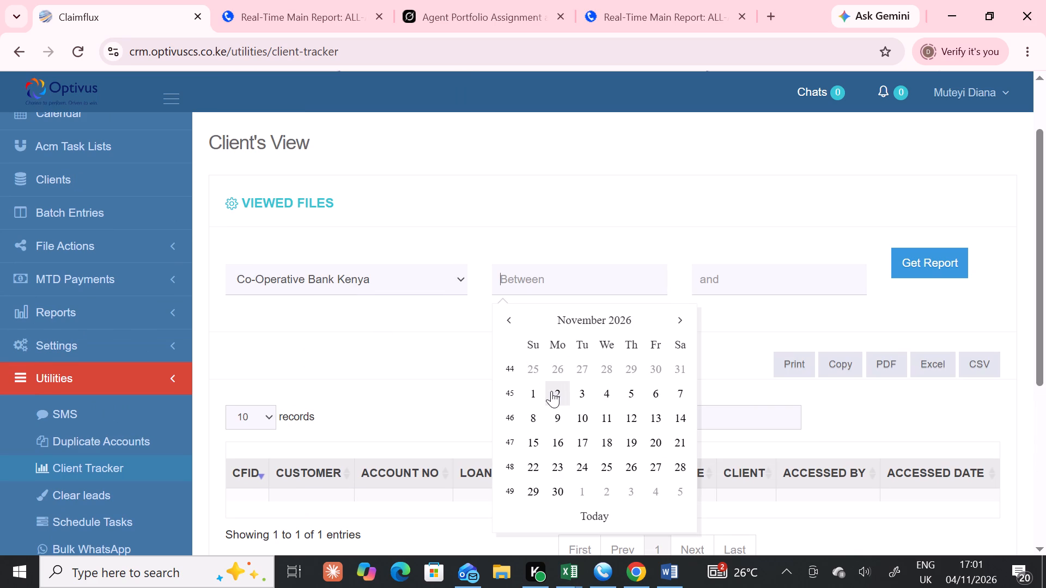
click(537, 392)
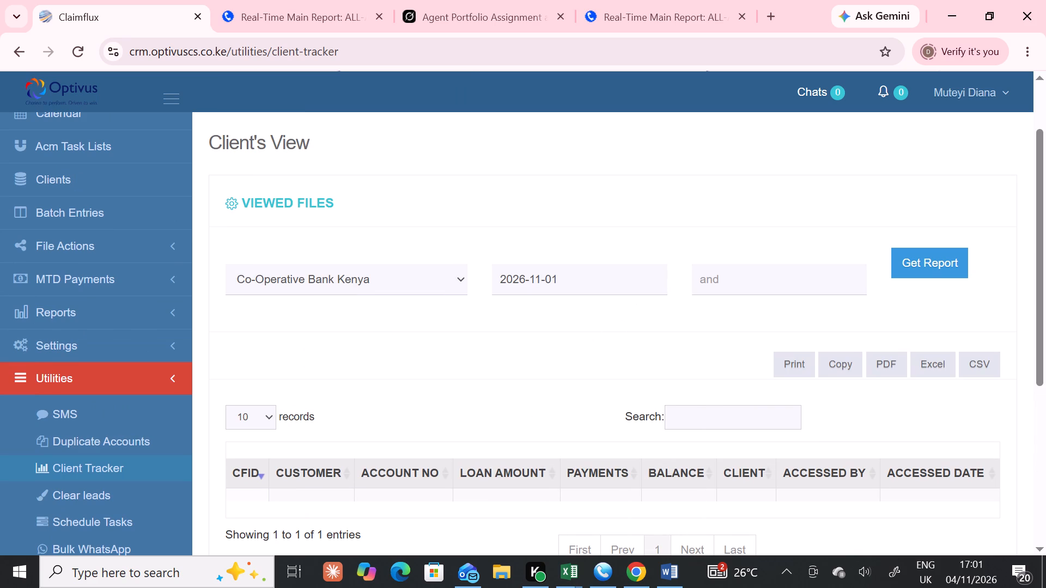
click(706, 279)
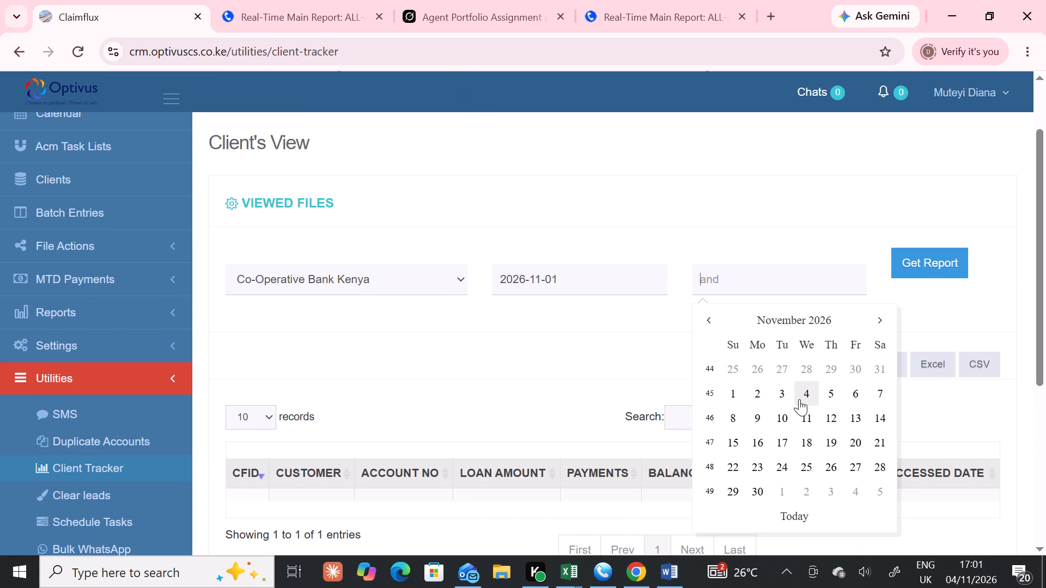
click(799, 399)
click(947, 274)
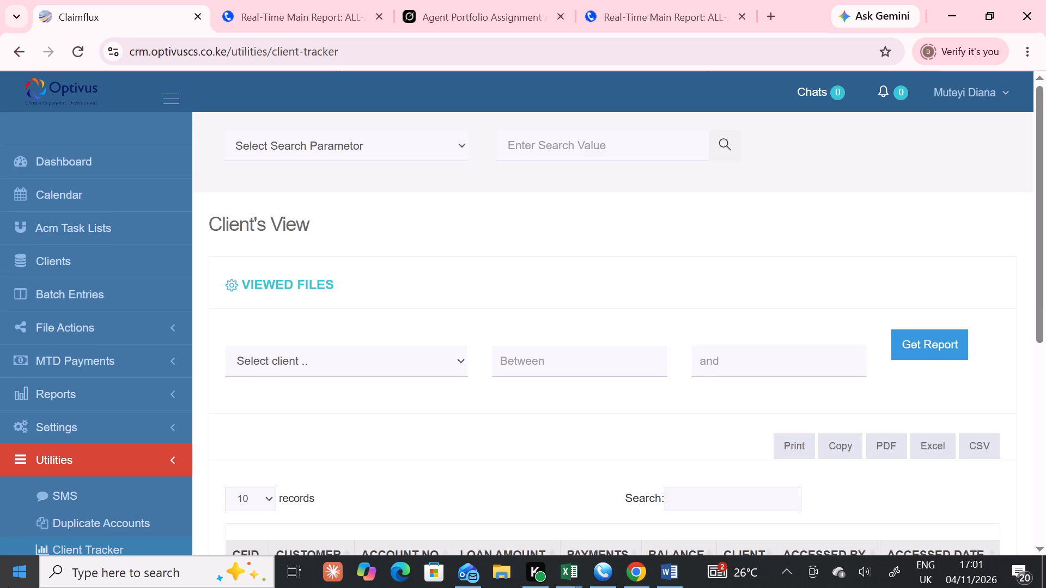
scroll(1045, 587, down, 4)
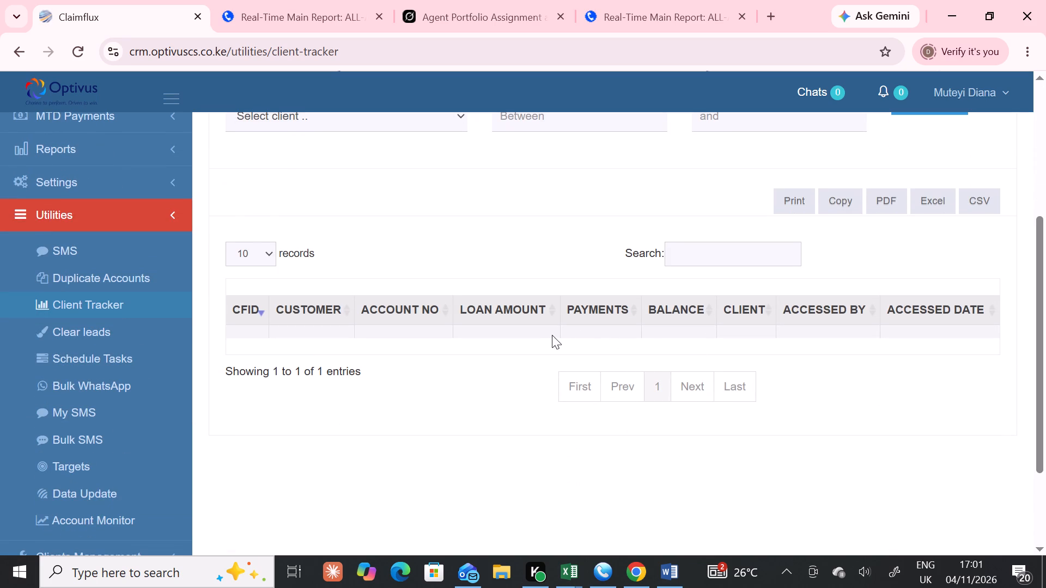
scroll(506, 322, up, 3)
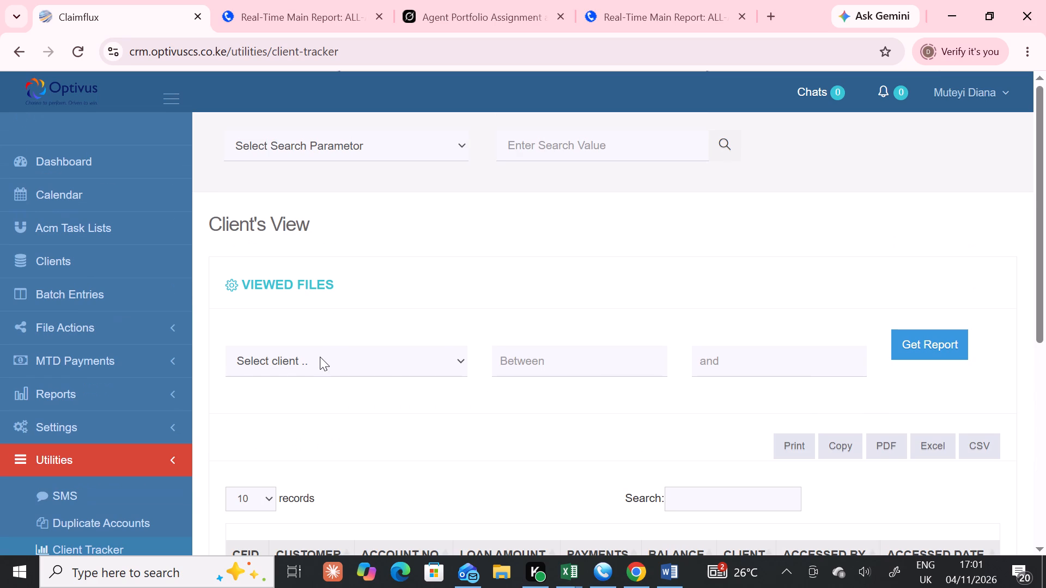
Run the Client Tracker's viewed files report for Faulu Digi Loan between 2026-10-01 and 2026-10-31, and check the report table.
drag(321, 359, 314, 360)
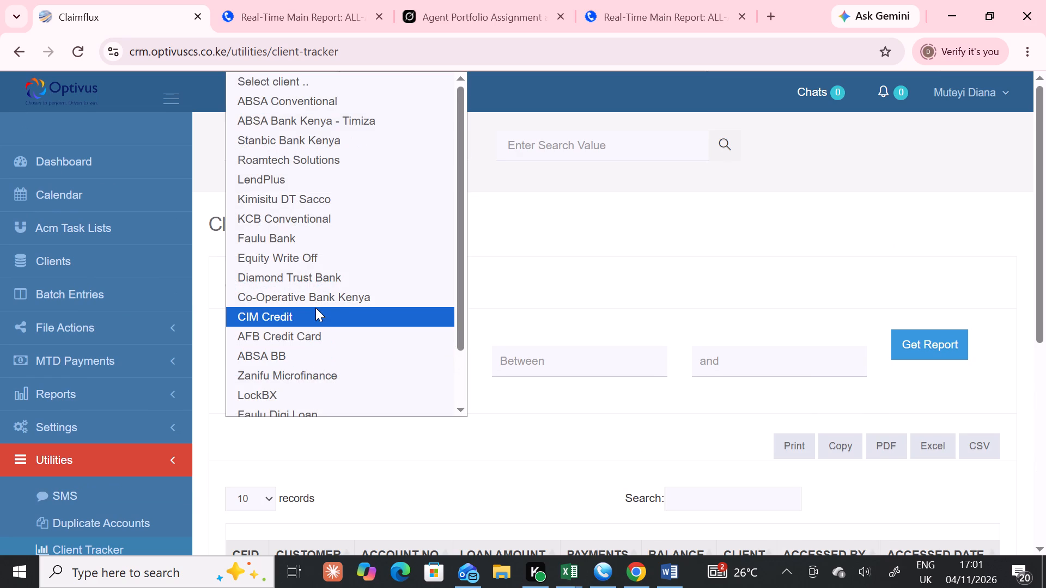
scroll(317, 226, down, 2)
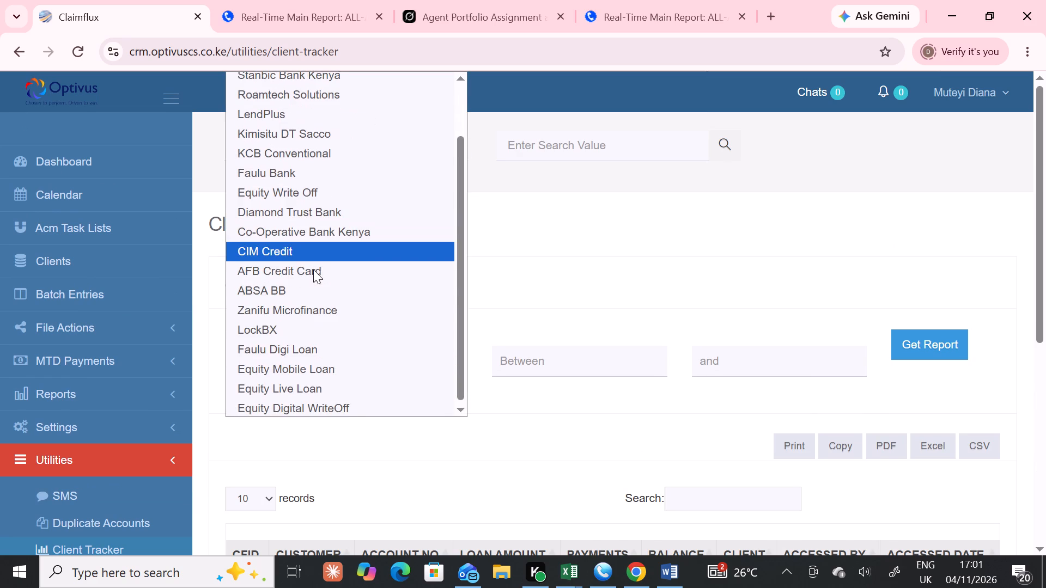
scroll(312, 288, down, 1)
click(330, 338)
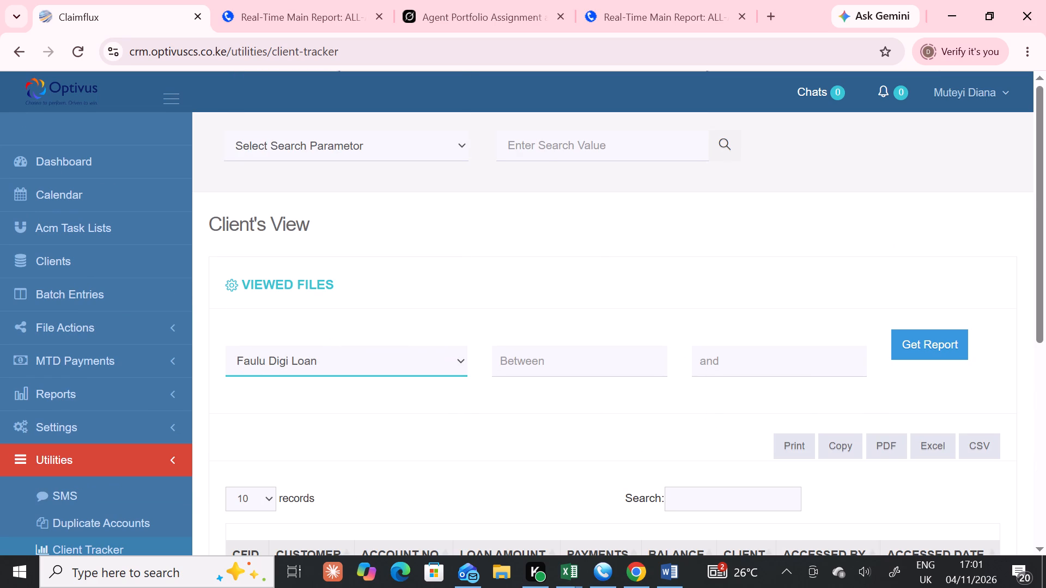
click(646, 355)
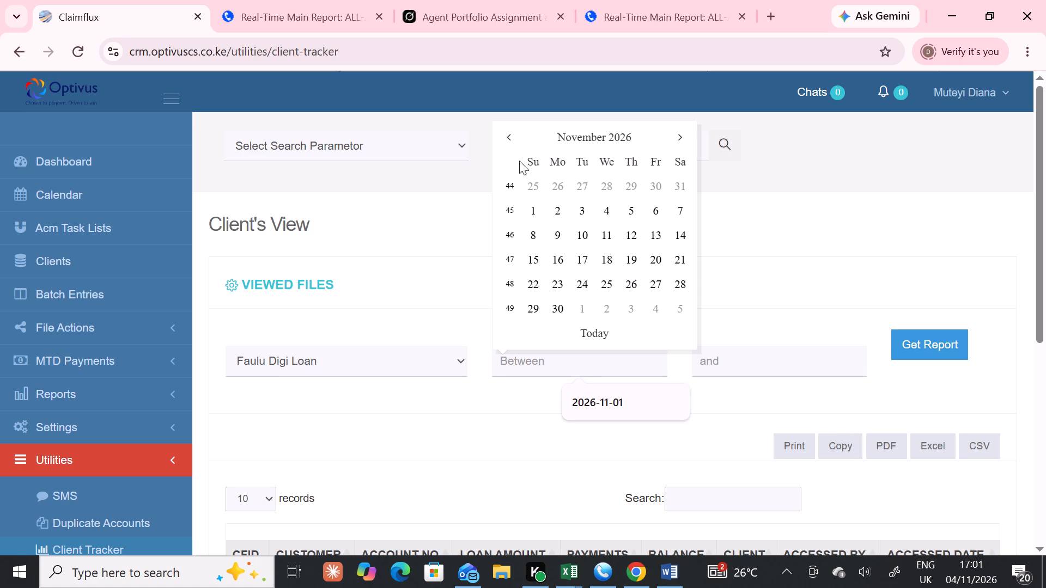
click(514, 136)
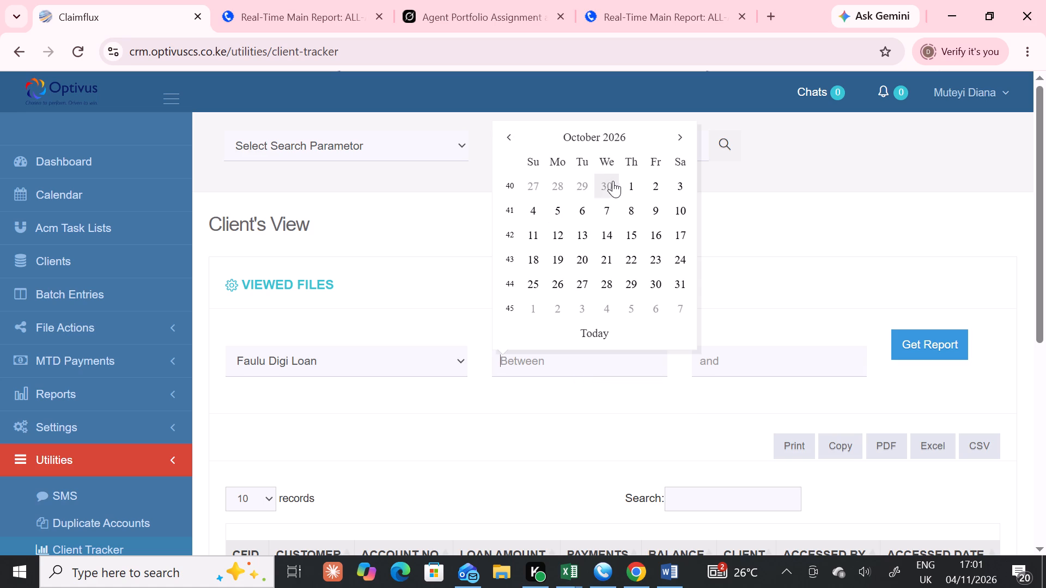
click(637, 180)
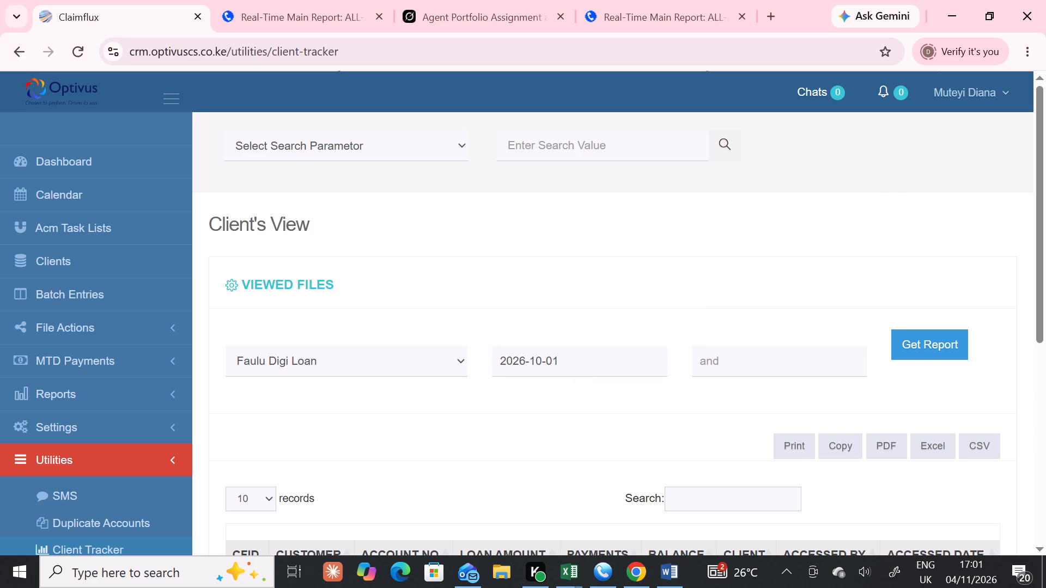
click(755, 362)
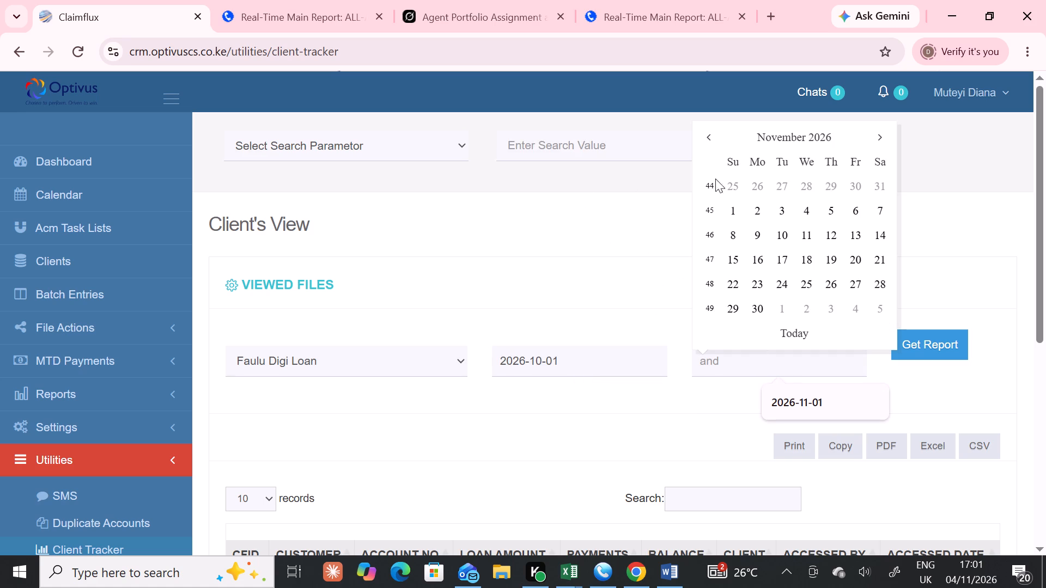
click(873, 189)
click(959, 340)
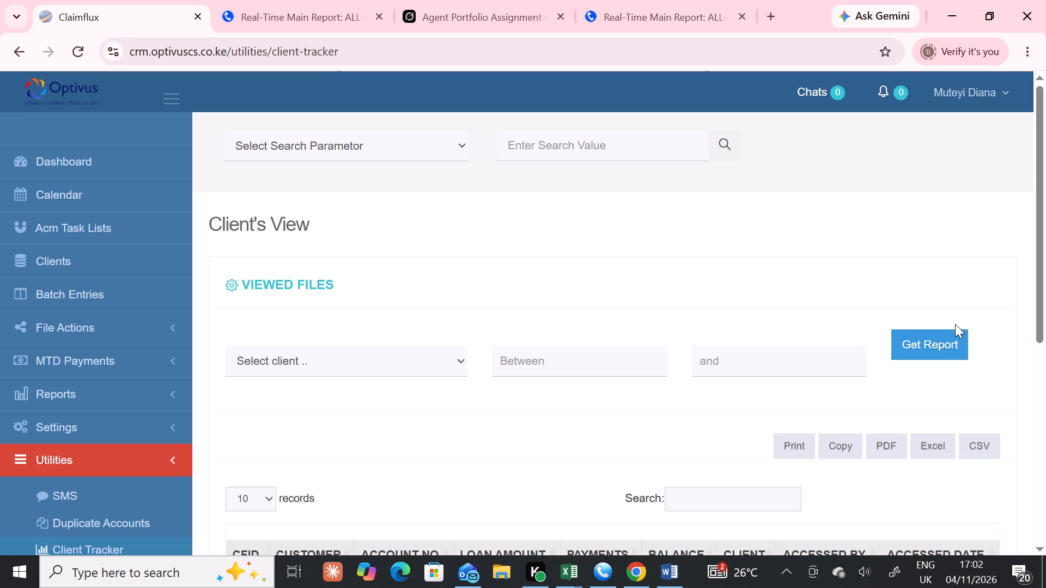
scroll(931, 364, down, 3)
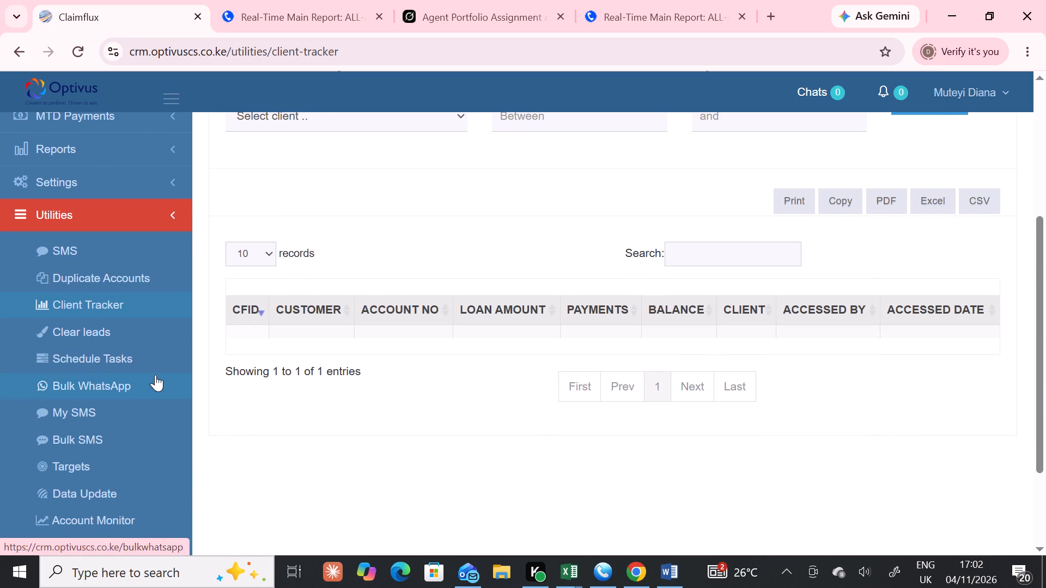
Open the Targets page, look over the client targets by month, and try to open the November targets entry form before returning home.
click(149, 455)
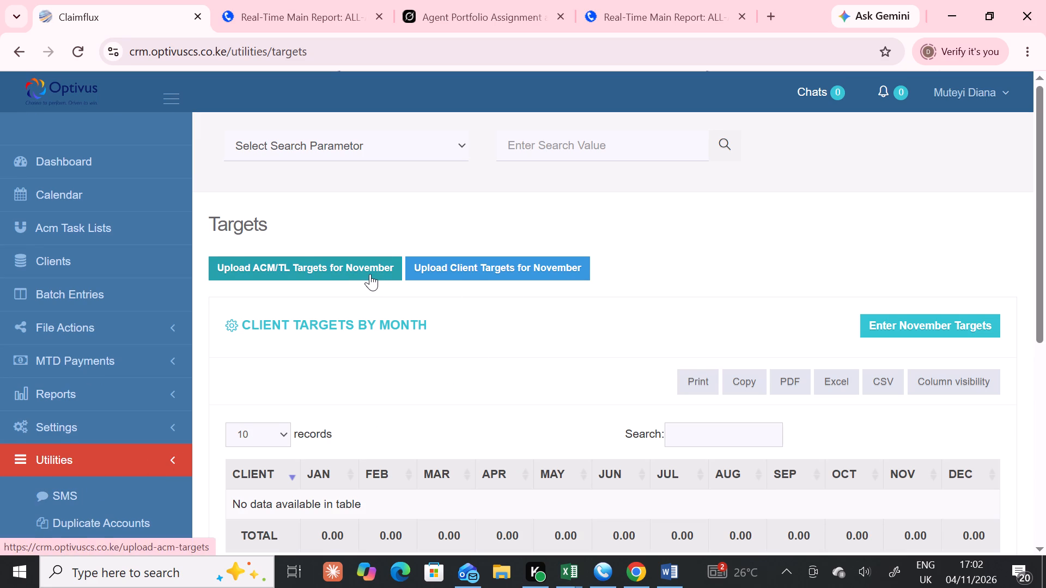
scroll(370, 274, down, 2)
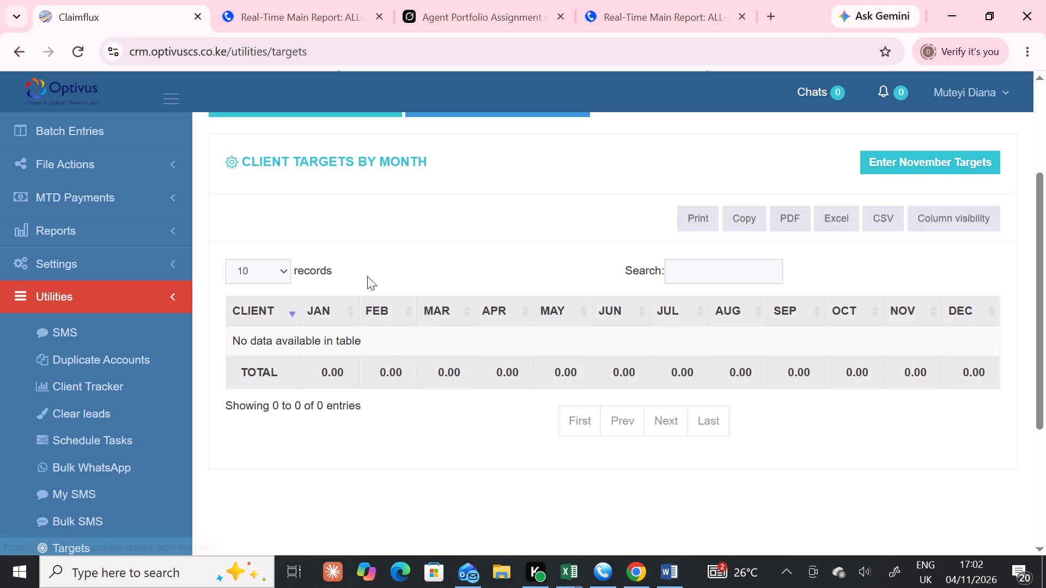
scroll(361, 304, down, 1)
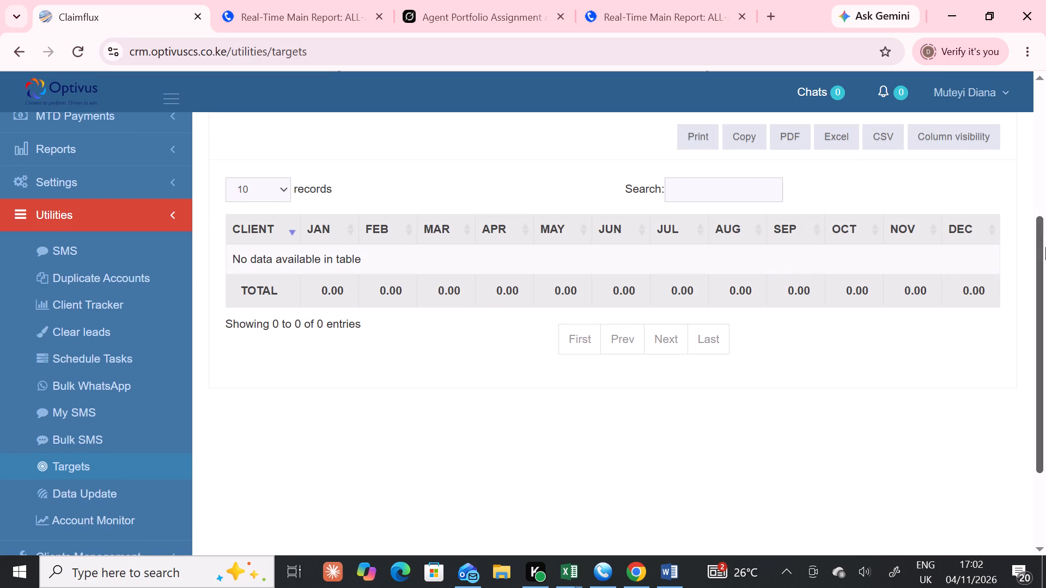
scroll(482, 239, up, 1)
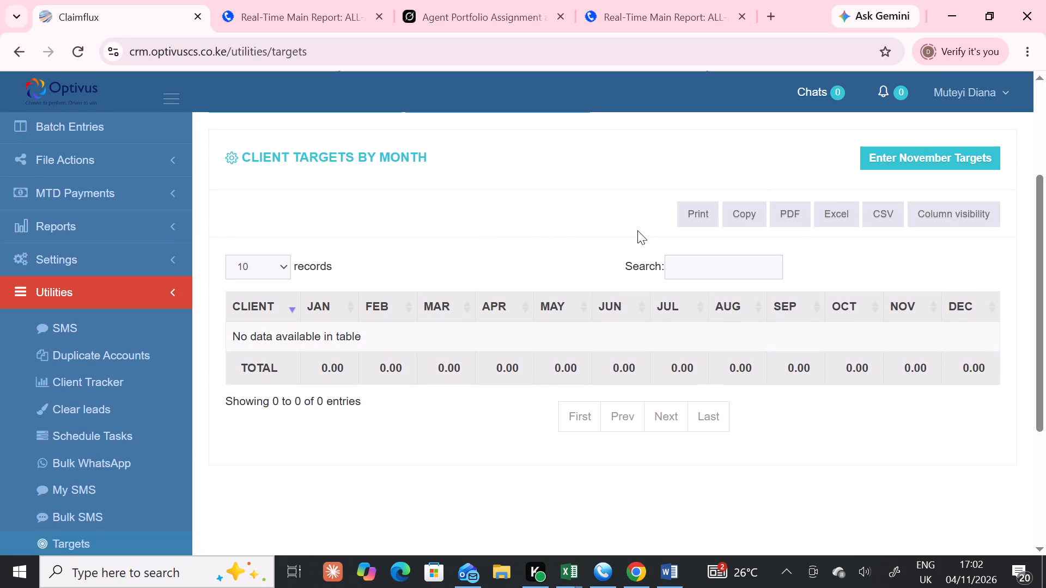
scroll(389, 190, up, 1)
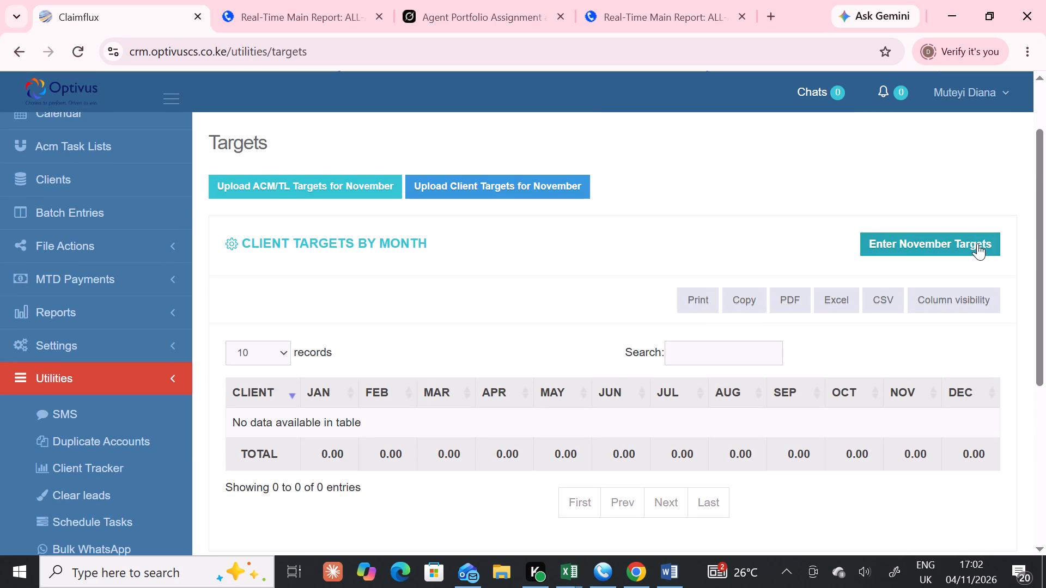
click(977, 243)
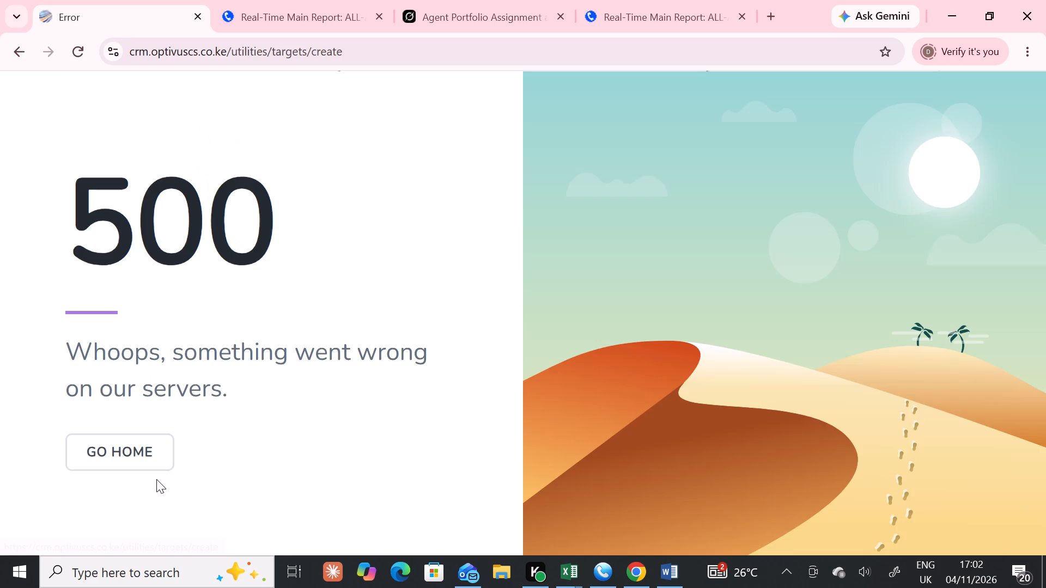
click(153, 460)
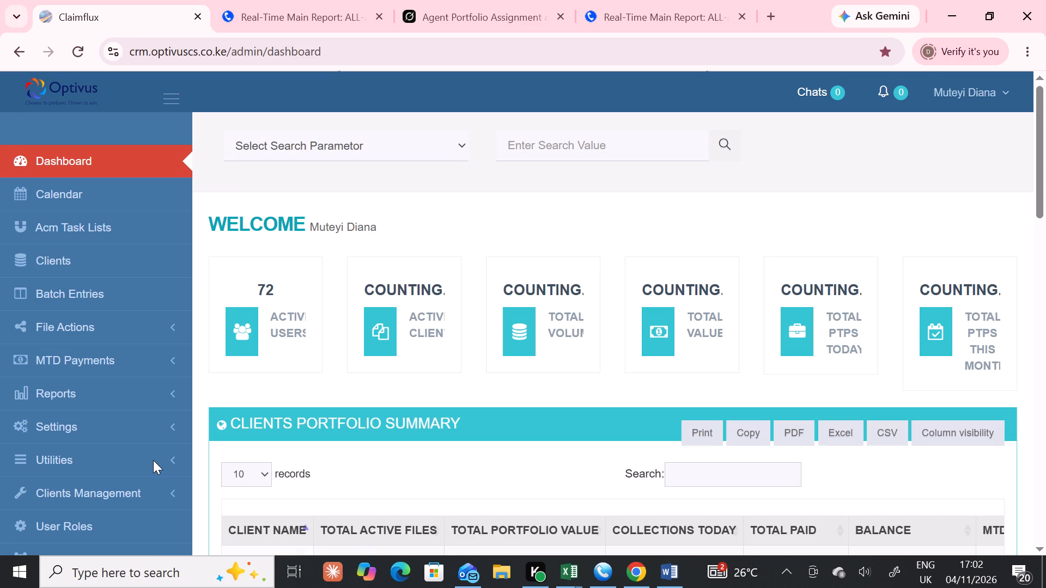
Open the scheduled task batches and set the filter to the third listed team leader and task date 2026-11-05, and open the batch status choices.
scroll(149, 430, down, 1)
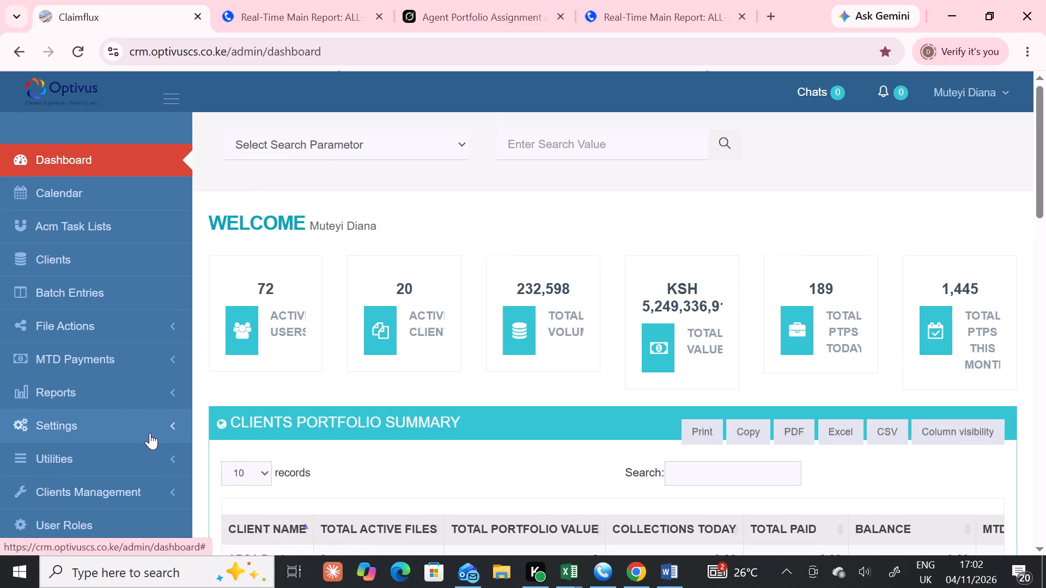
scroll(150, 433, down, 2)
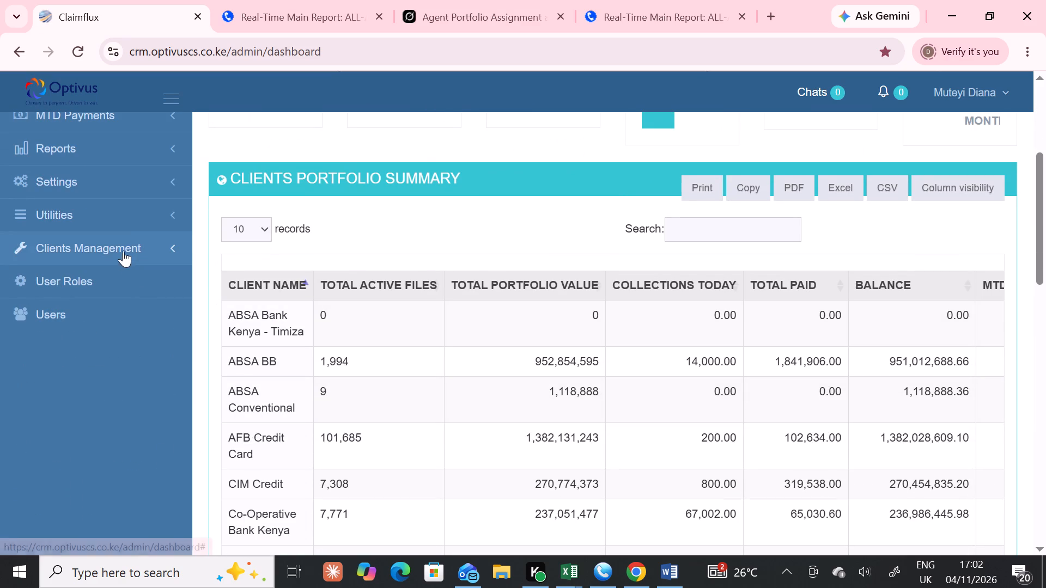
click(129, 216)
scroll(148, 400, down, 1)
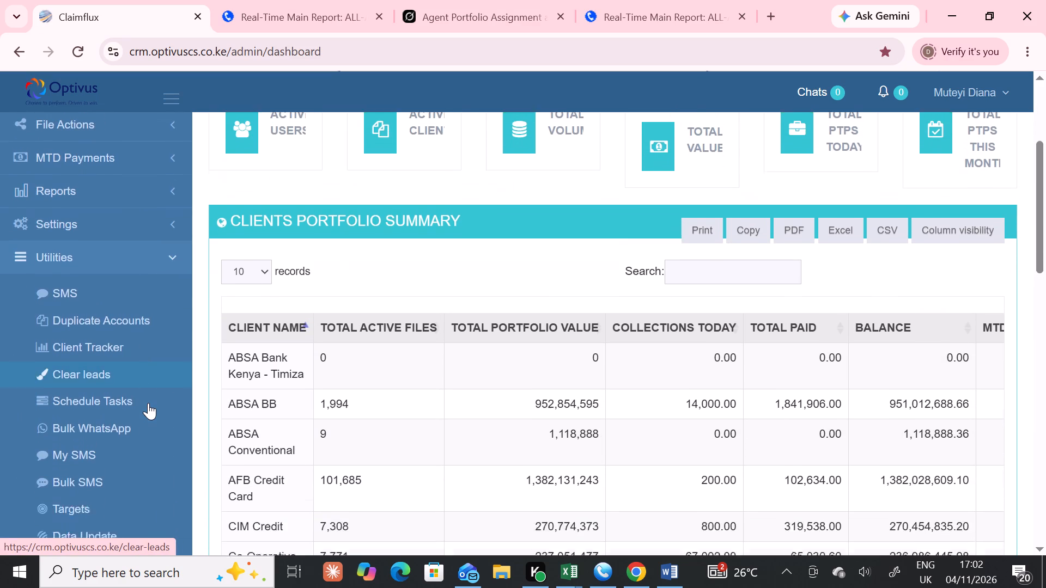
scroll(148, 403, down, 1)
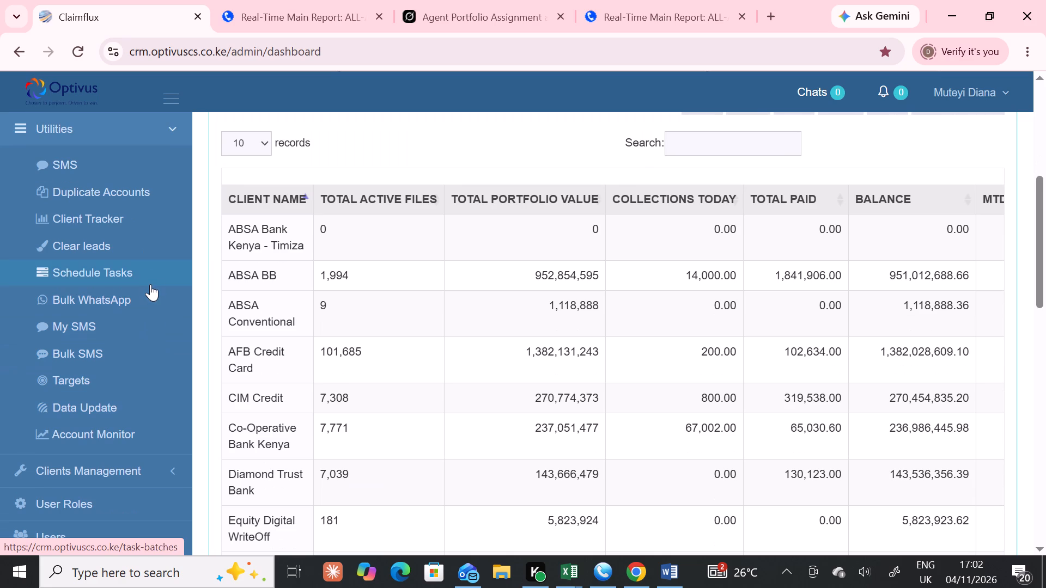
click(149, 270)
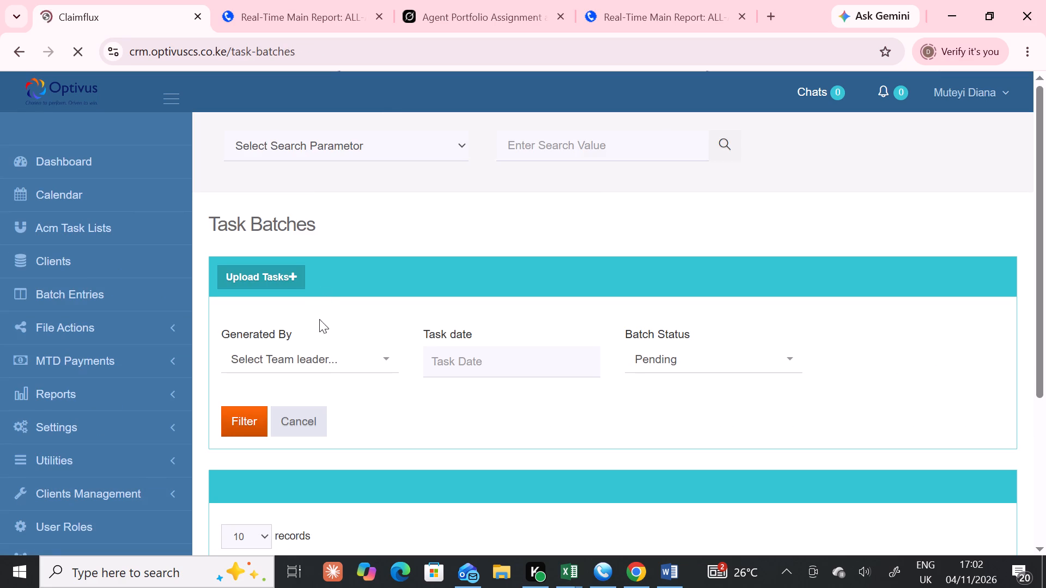
click(316, 352)
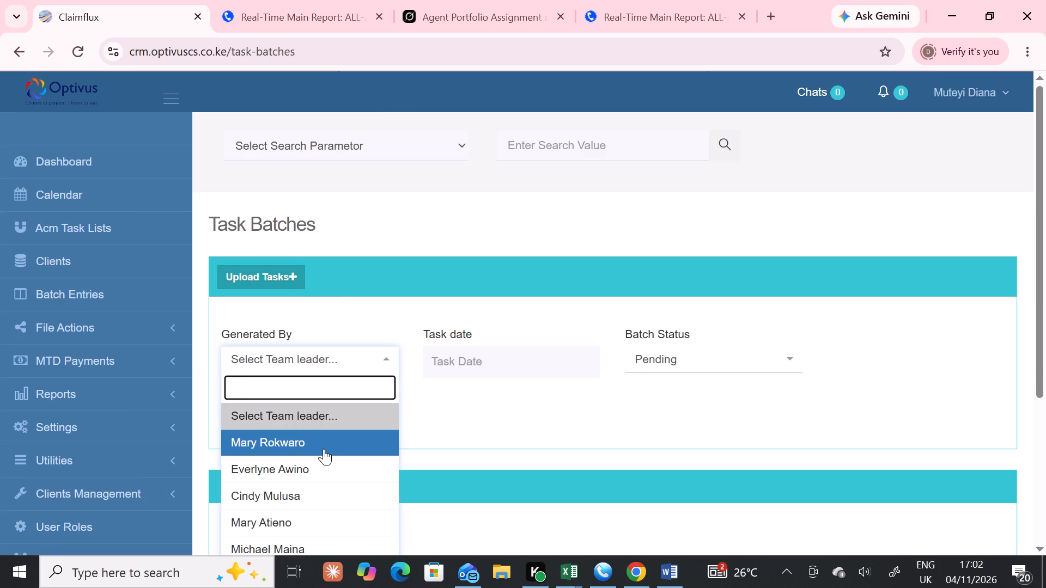
click(323, 489)
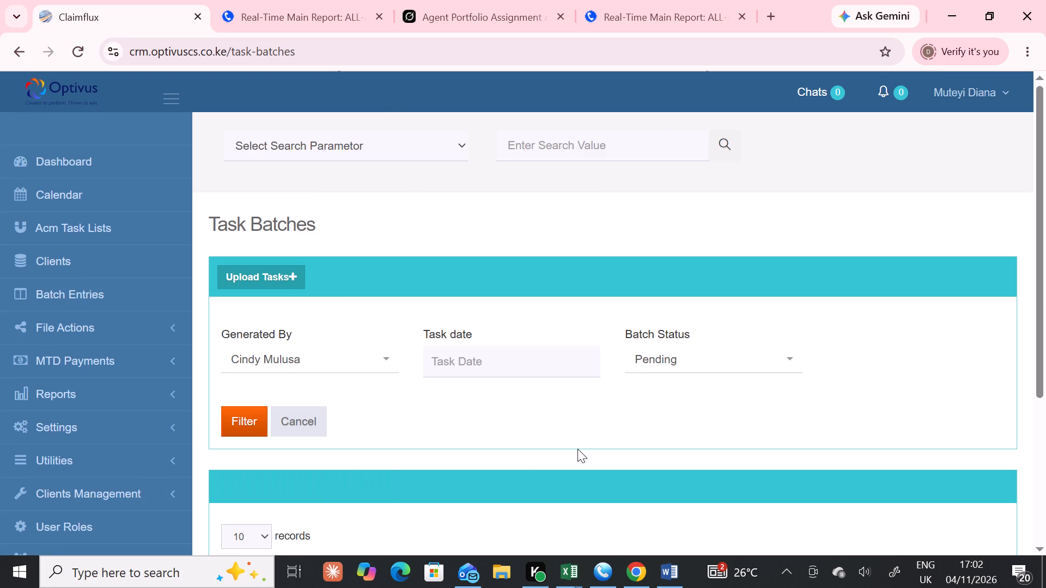
click(553, 350)
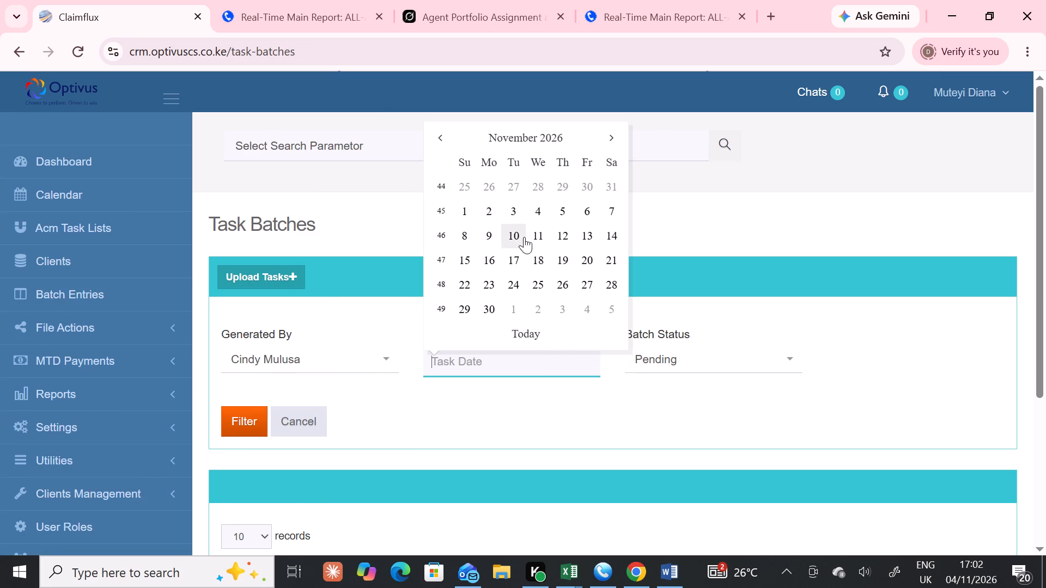
click(558, 211)
click(711, 355)
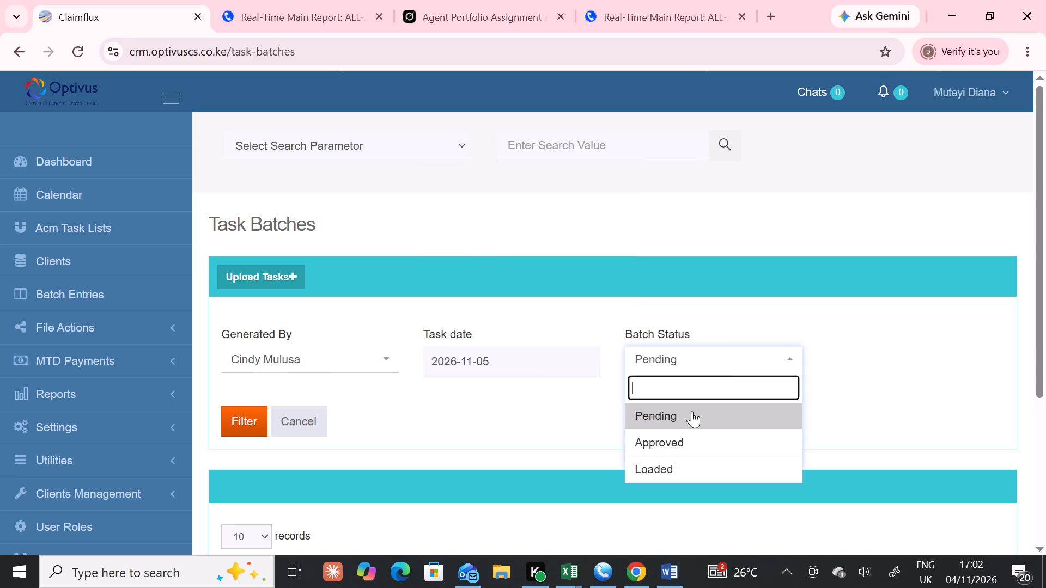
Filter the task batches by Approved status and check the batch table.
click(683, 450)
scroll(260, 394, down, 2)
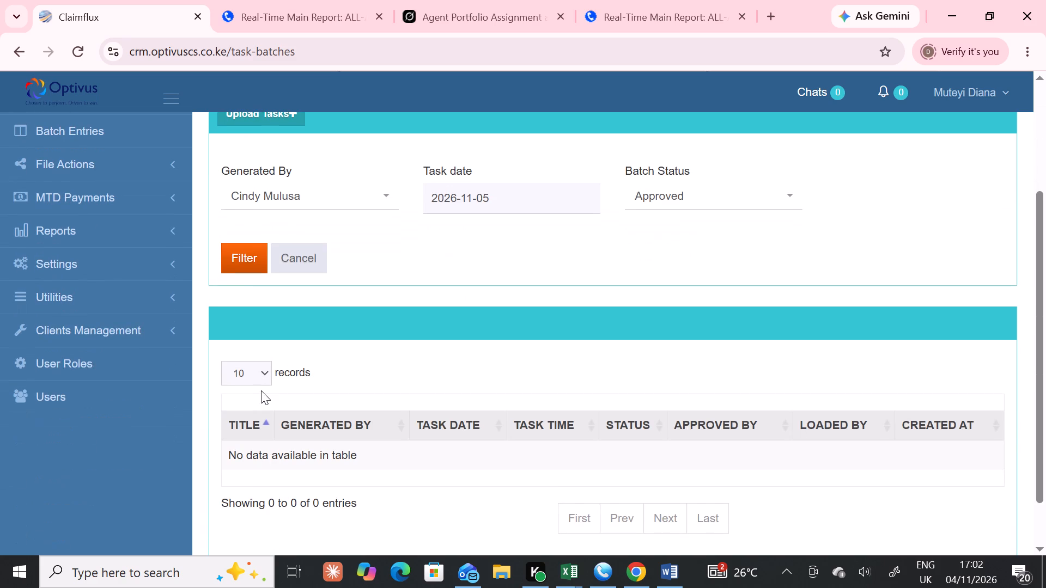
click(248, 248)
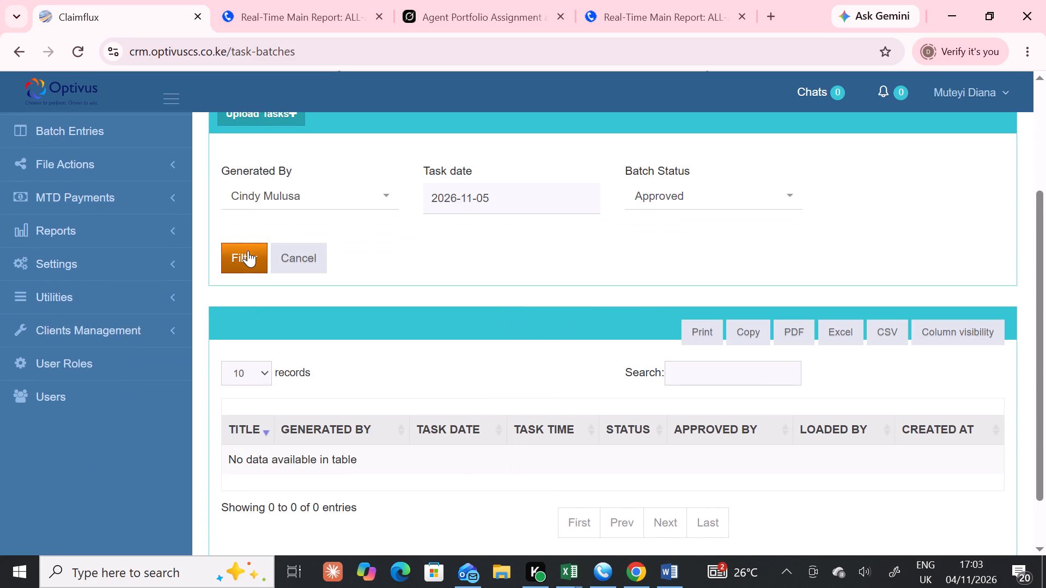
scroll(756, 340, down, 1)
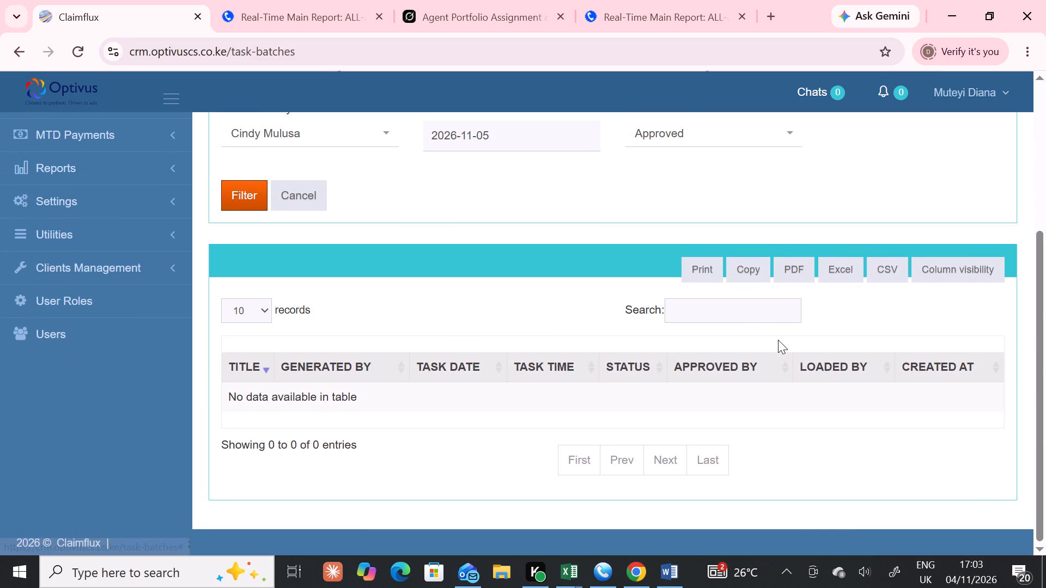
scroll(778, 340, down, 2)
scroll(778, 340, up, 3)
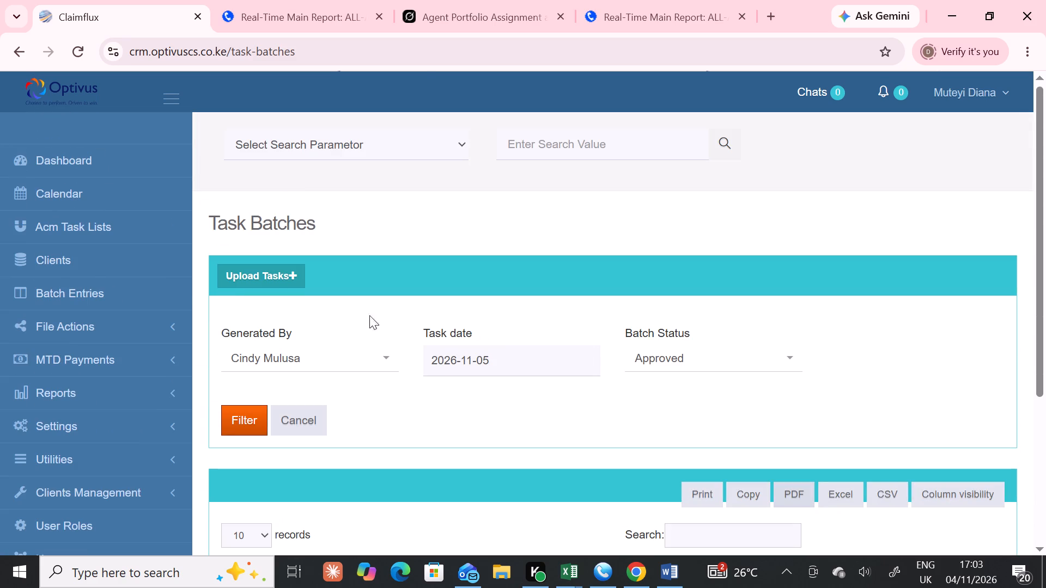
scroll(192, 289, up, 3)
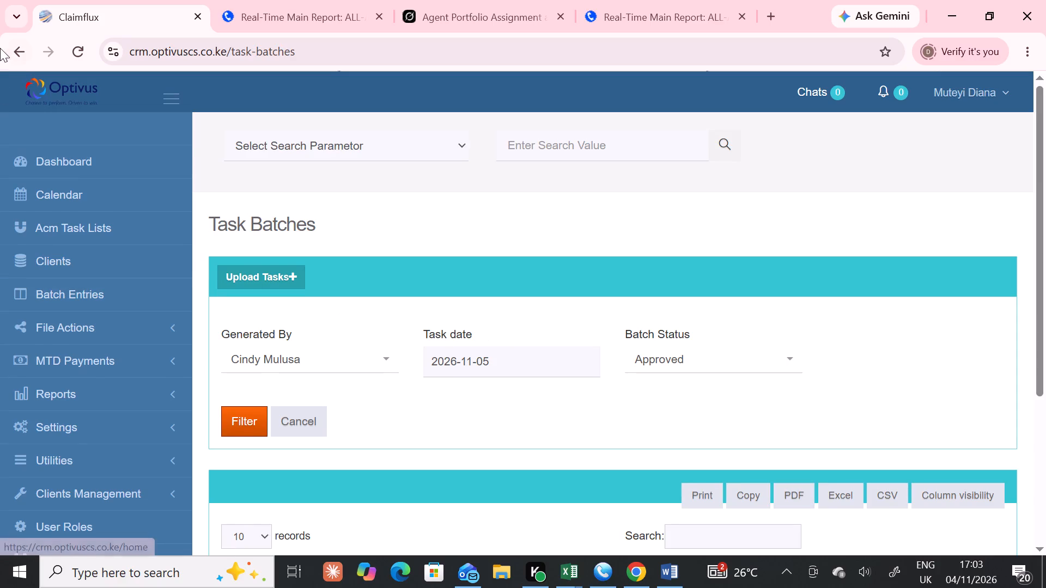
Leave the task batches for the dashboard, open the MTD List report, and set its client filter to Equity Mobile Loan.
click(5, 46)
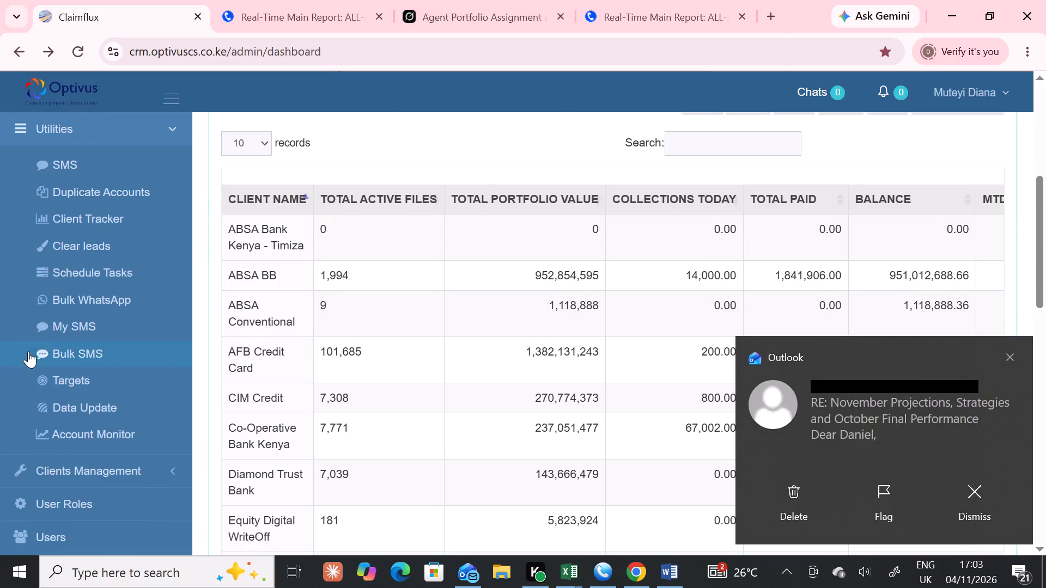
scroll(122, 146, down, 2)
scroll(132, 275, up, 2)
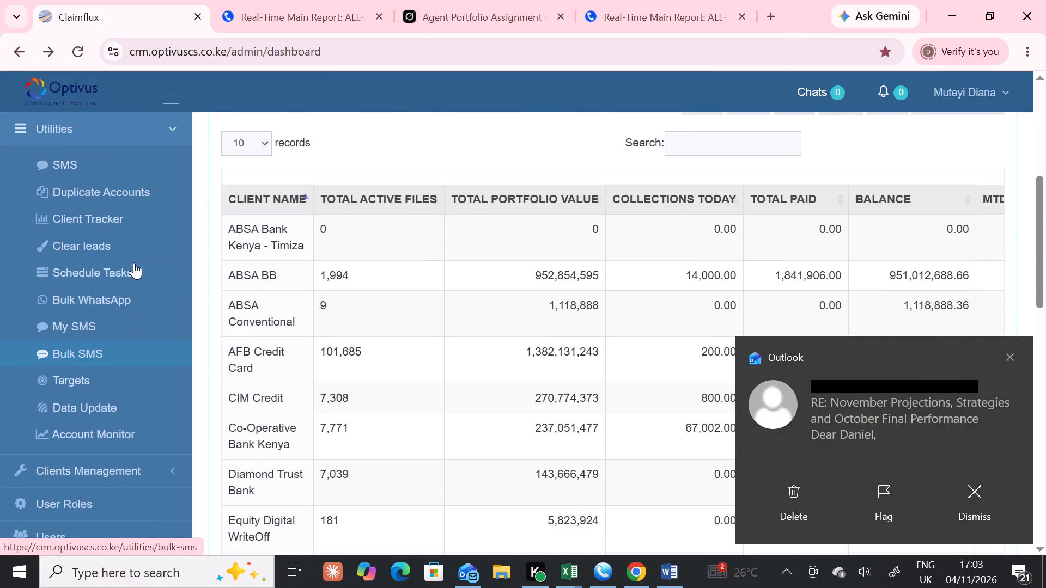
scroll(132, 220, up, 2)
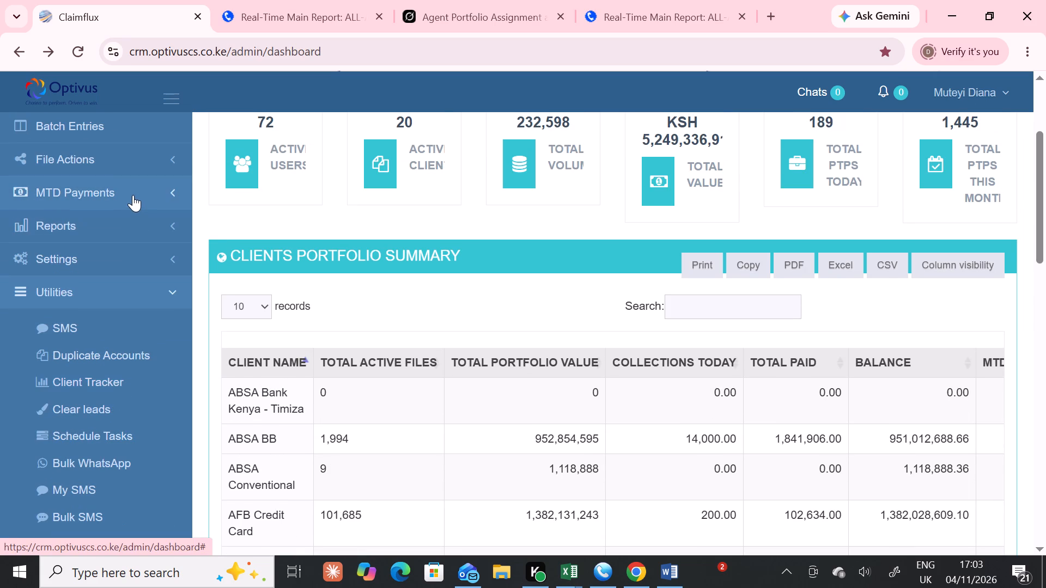
click(133, 195)
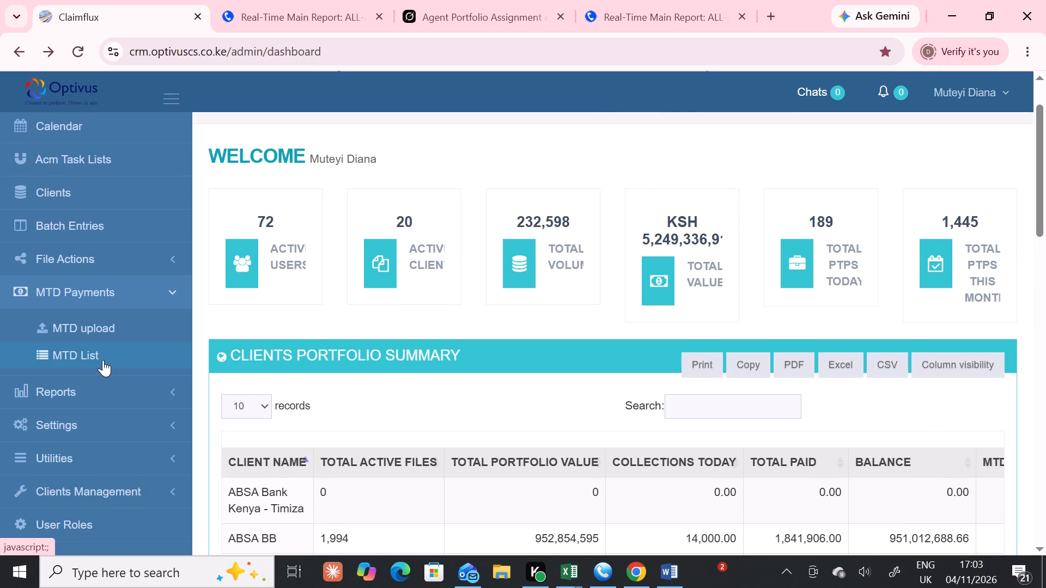
click(103, 360)
click(299, 333)
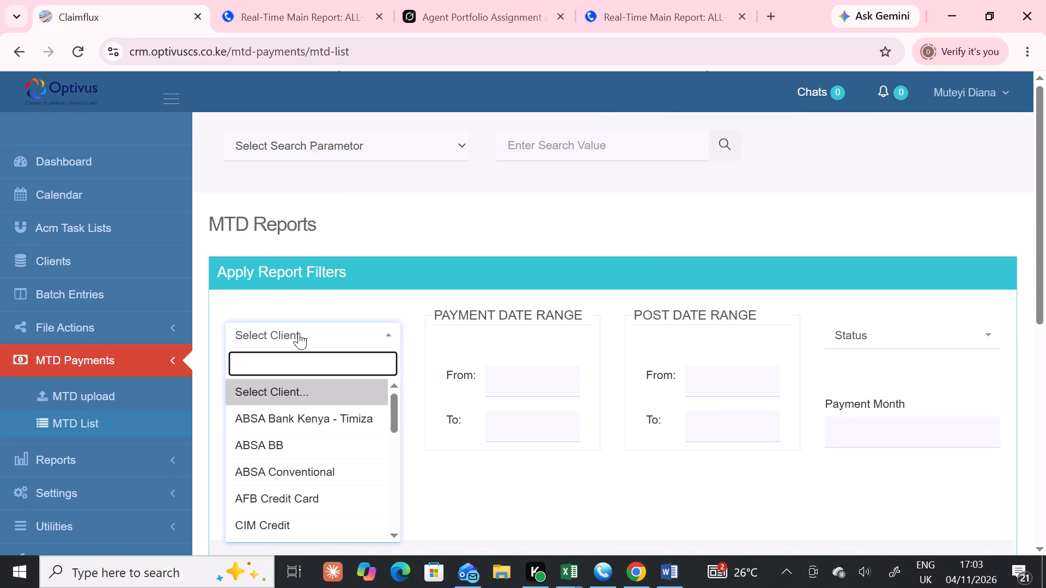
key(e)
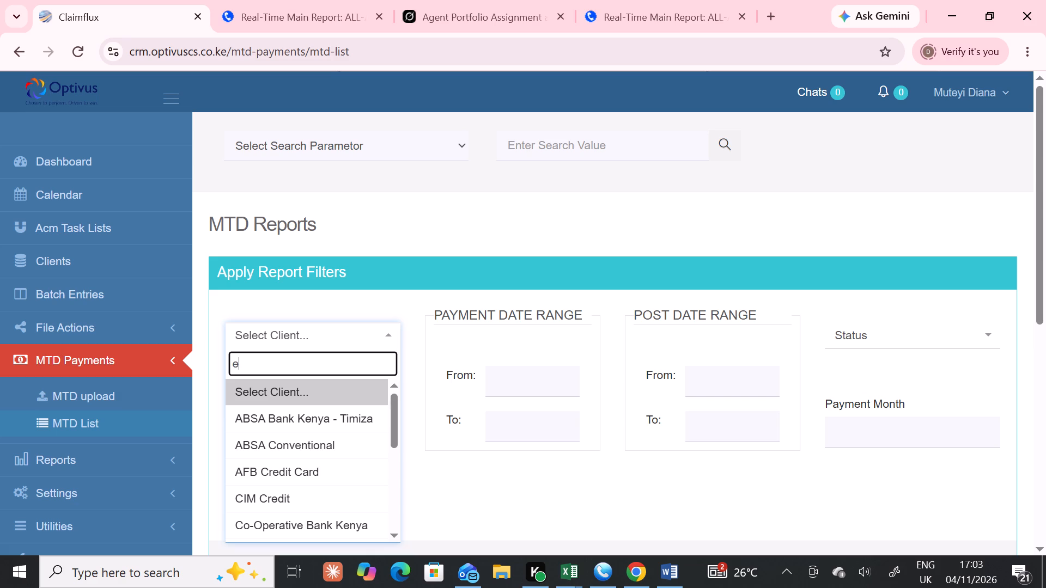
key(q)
Filter the MTD report to Equity Mobile Loan, payment dates 2026-11-01 to 2026-11-03, status Not Confirmed and the first ACM matching "ke", and submit it.
click(317, 442)
click(519, 389)
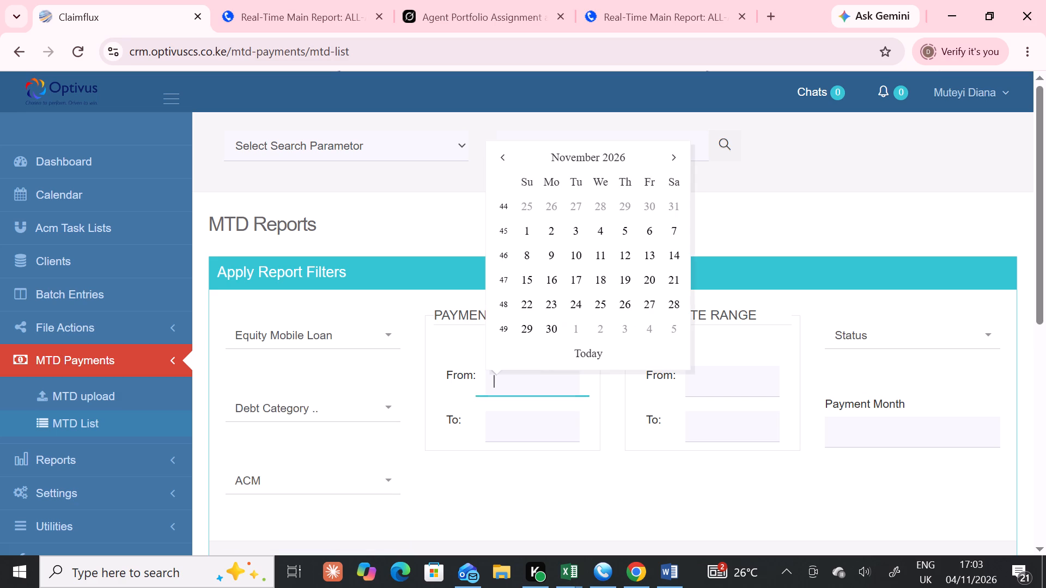
click(520, 229)
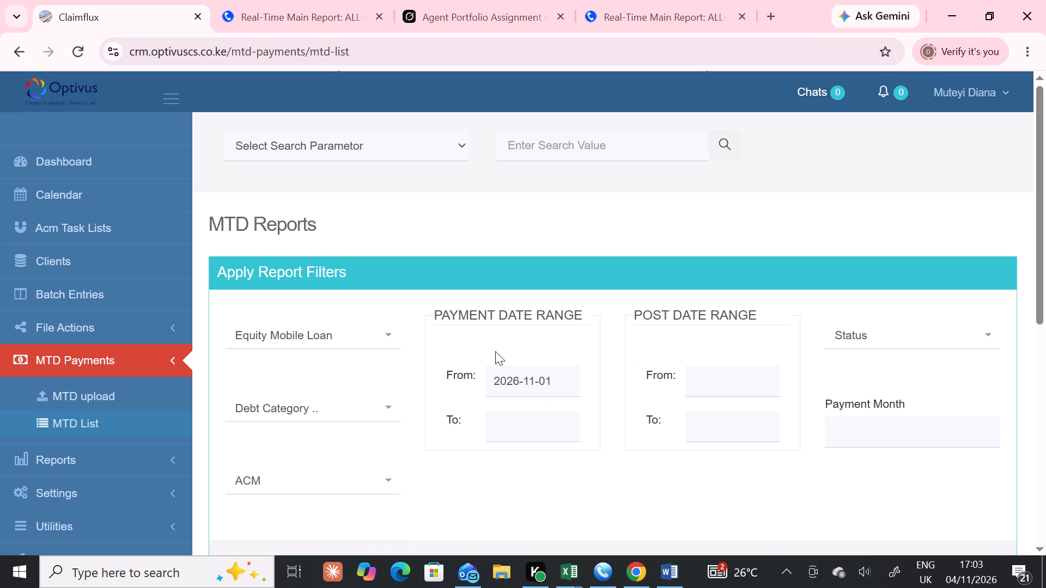
click(518, 422)
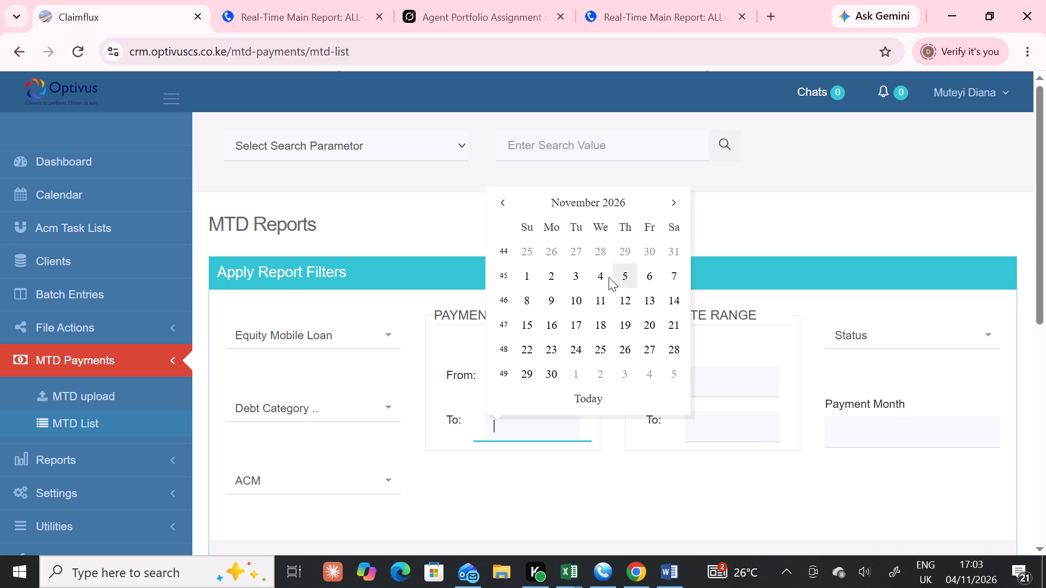
click(582, 278)
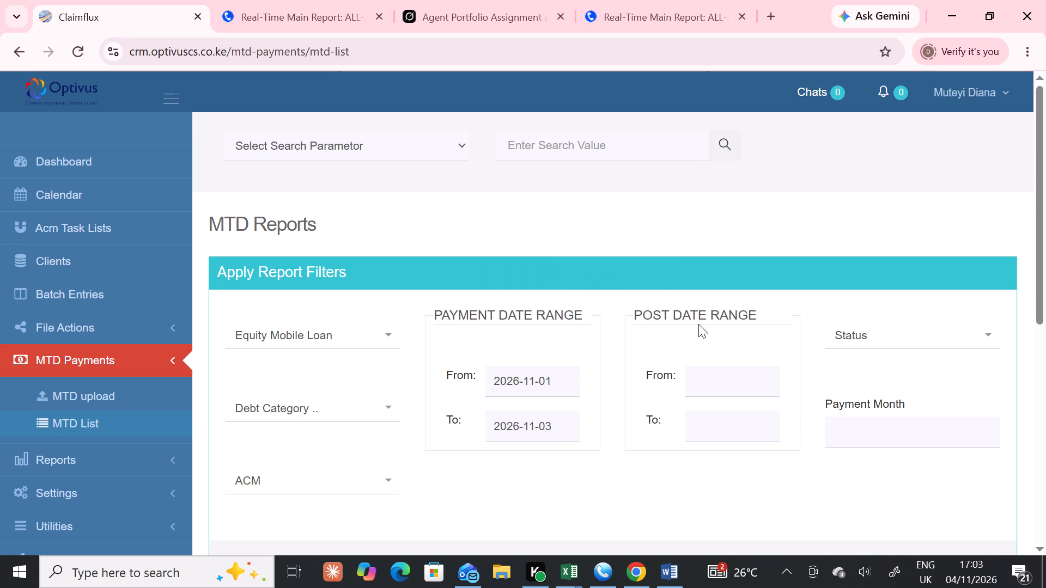
click(865, 337)
click(863, 411)
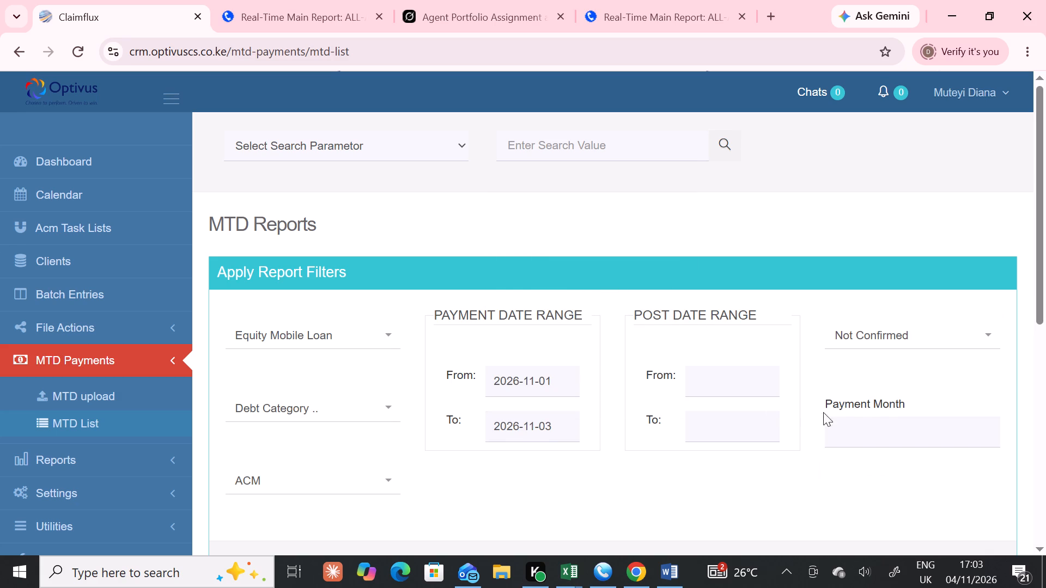
scroll(624, 414, down, 1)
click(274, 401)
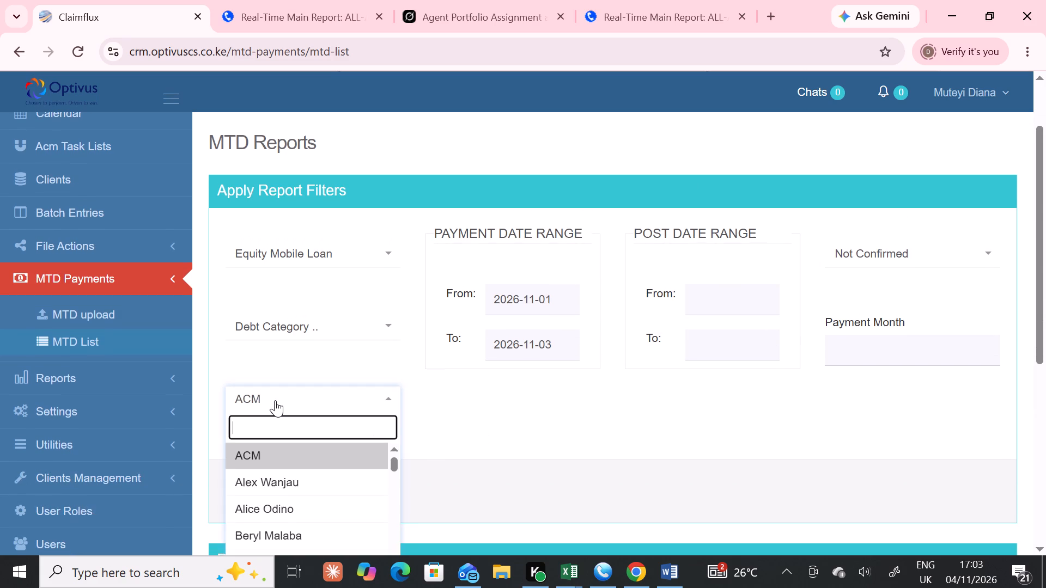
text(ke)
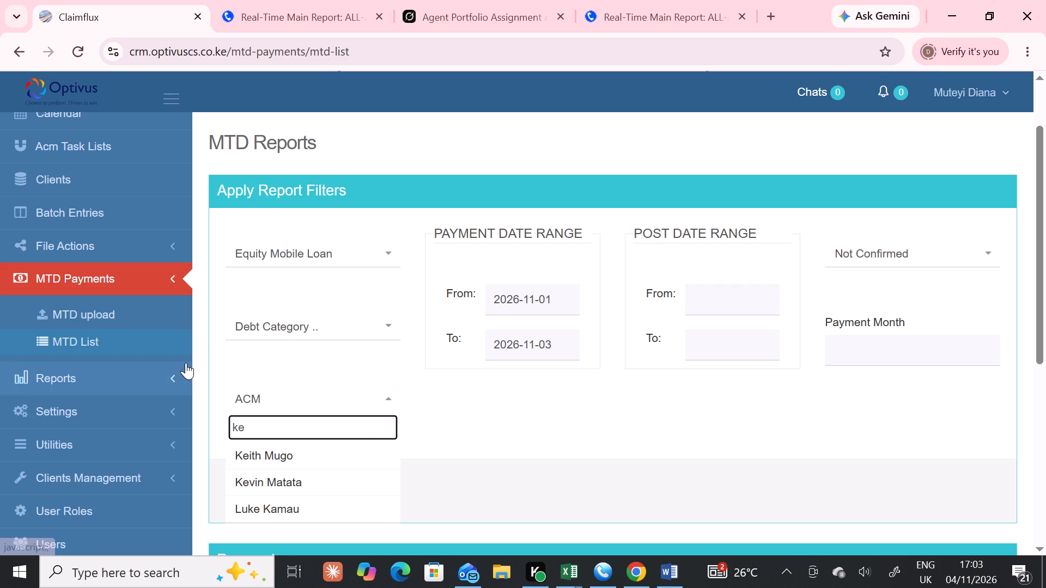
click(275, 458)
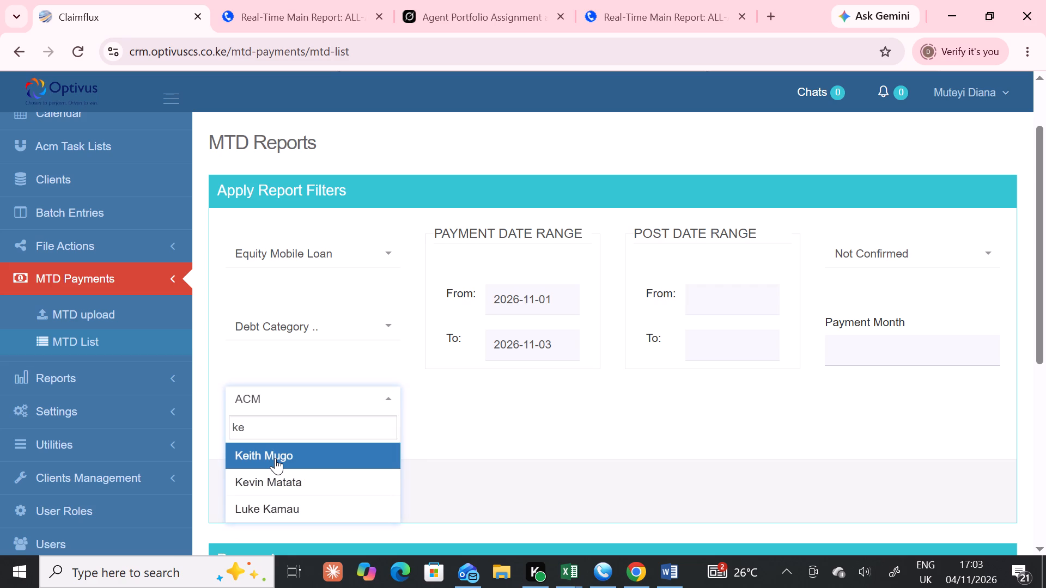
click(266, 494)
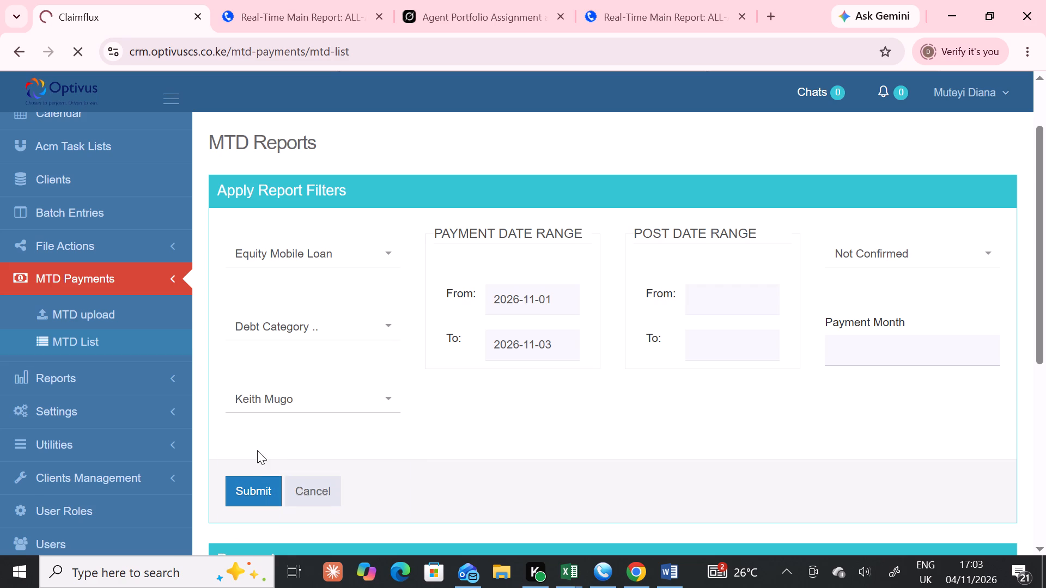
Export the filtered MTD payments to Excel, open the downloaded Claimflux (84) workbook and enable editing.
scroll(681, 370, down, 7)
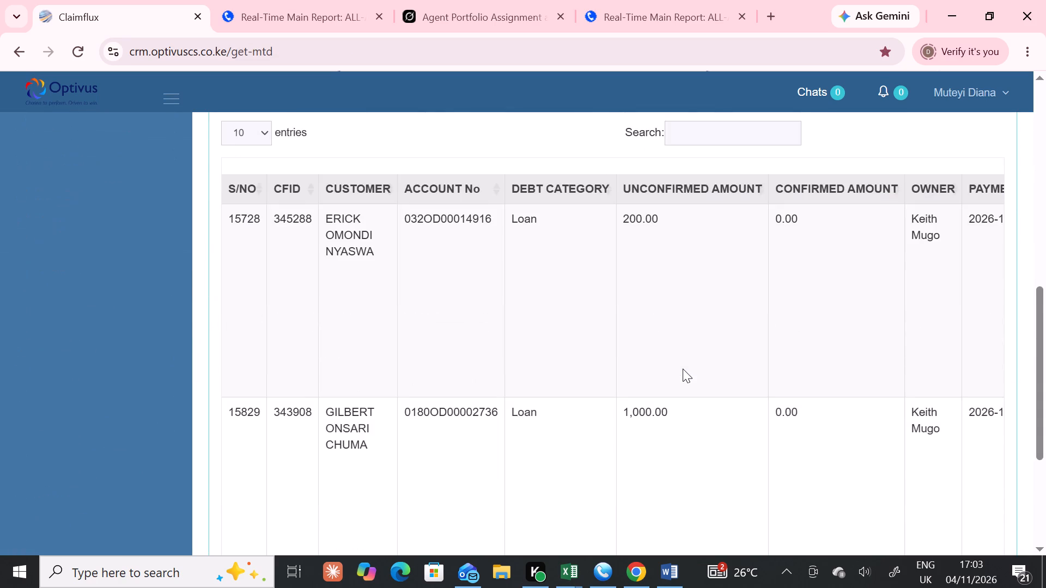
scroll(777, 243, up, 2)
click(832, 248)
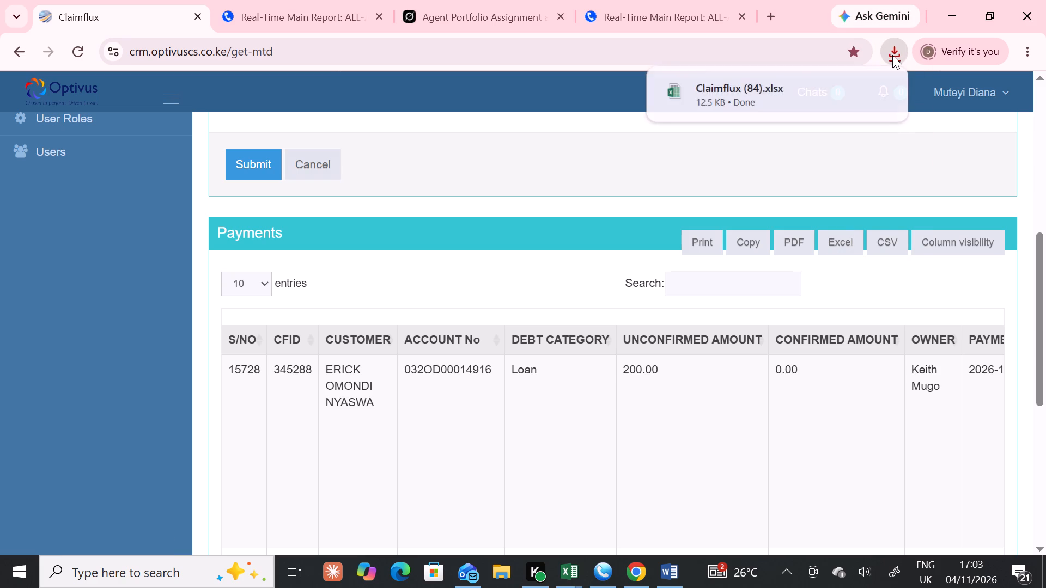
click(892, 55)
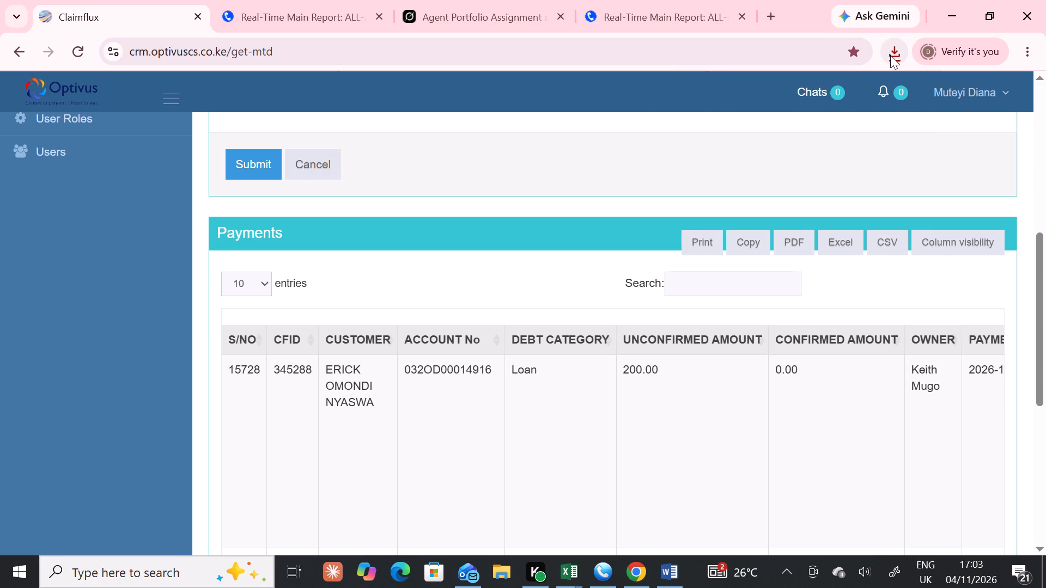
click(890, 48)
click(725, 127)
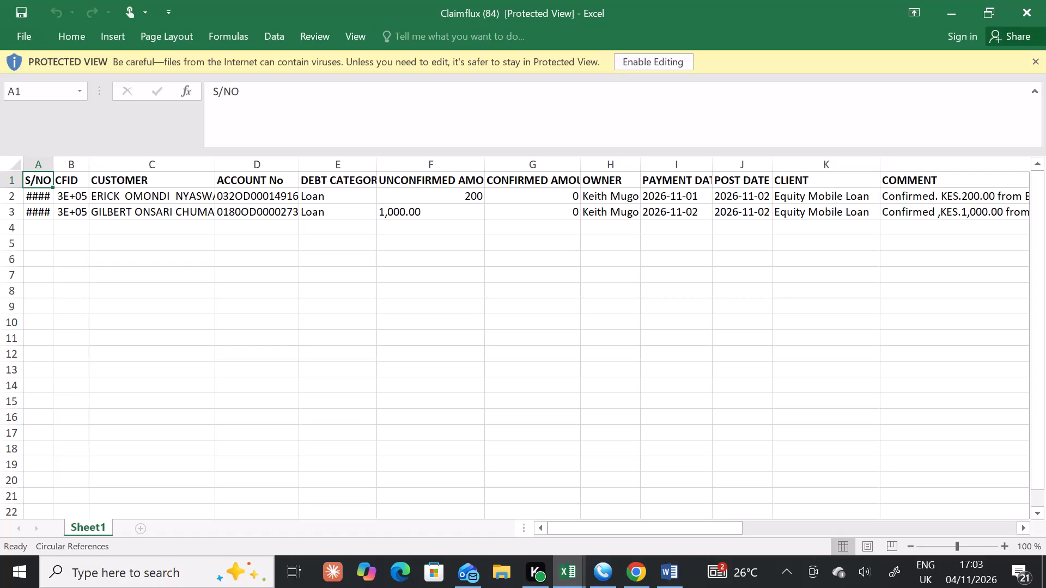
click(476, 169)
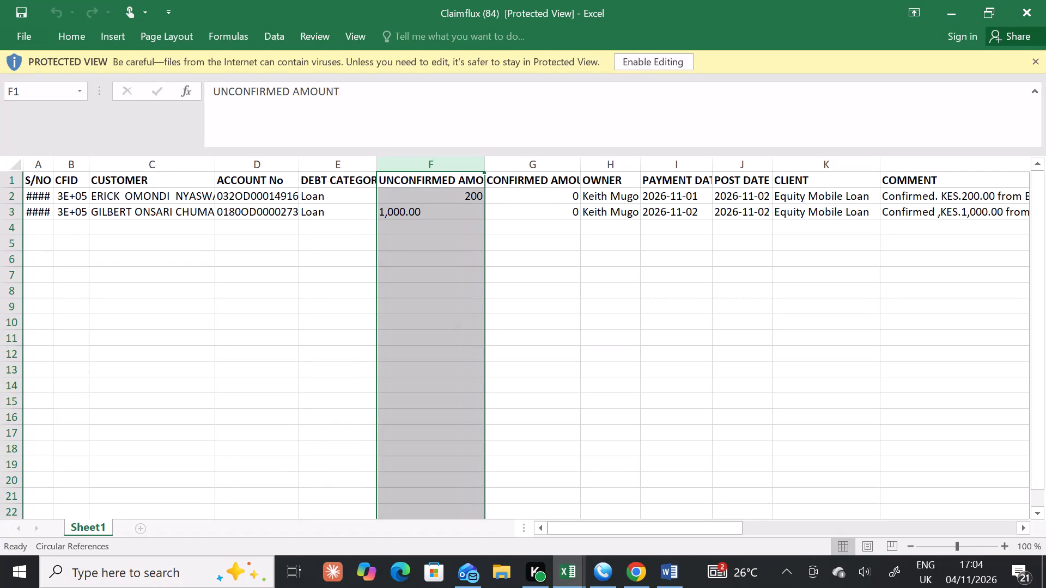
click(676, 67)
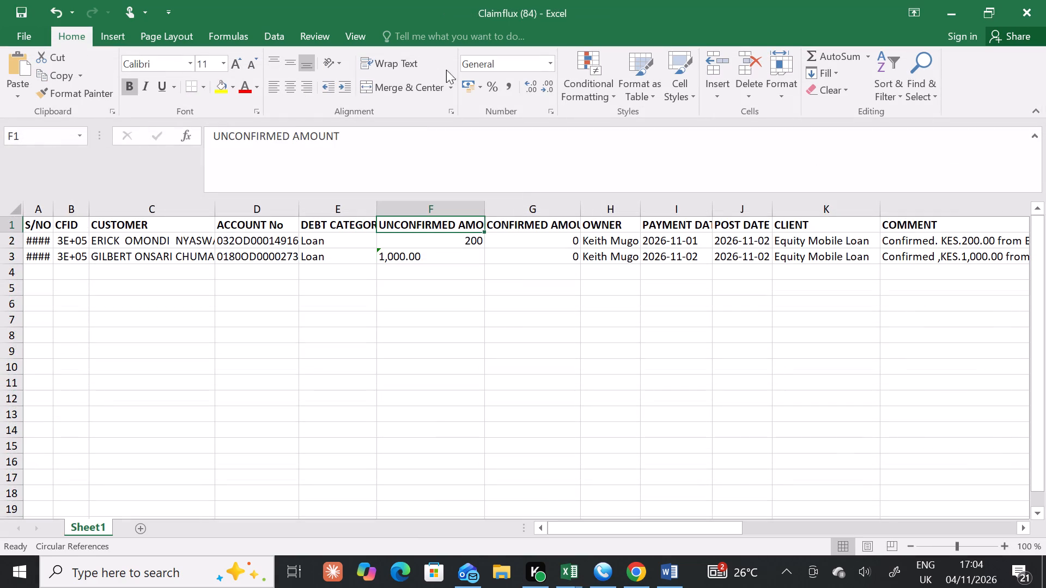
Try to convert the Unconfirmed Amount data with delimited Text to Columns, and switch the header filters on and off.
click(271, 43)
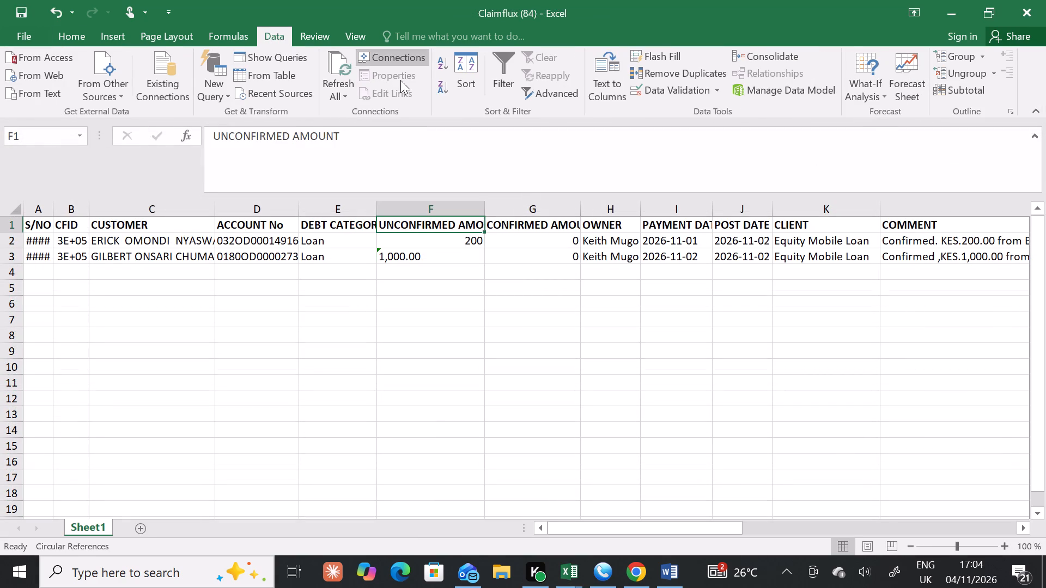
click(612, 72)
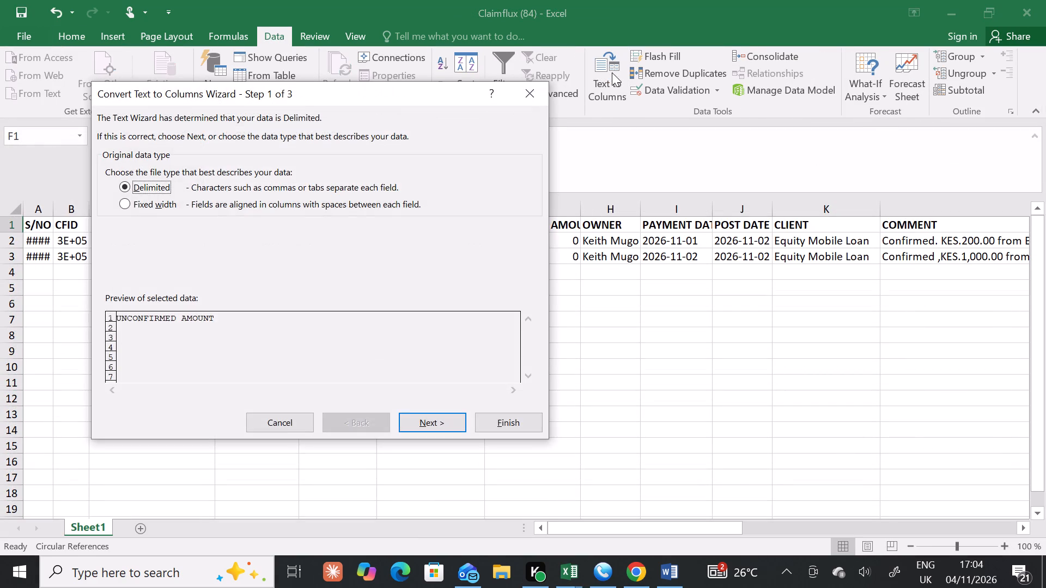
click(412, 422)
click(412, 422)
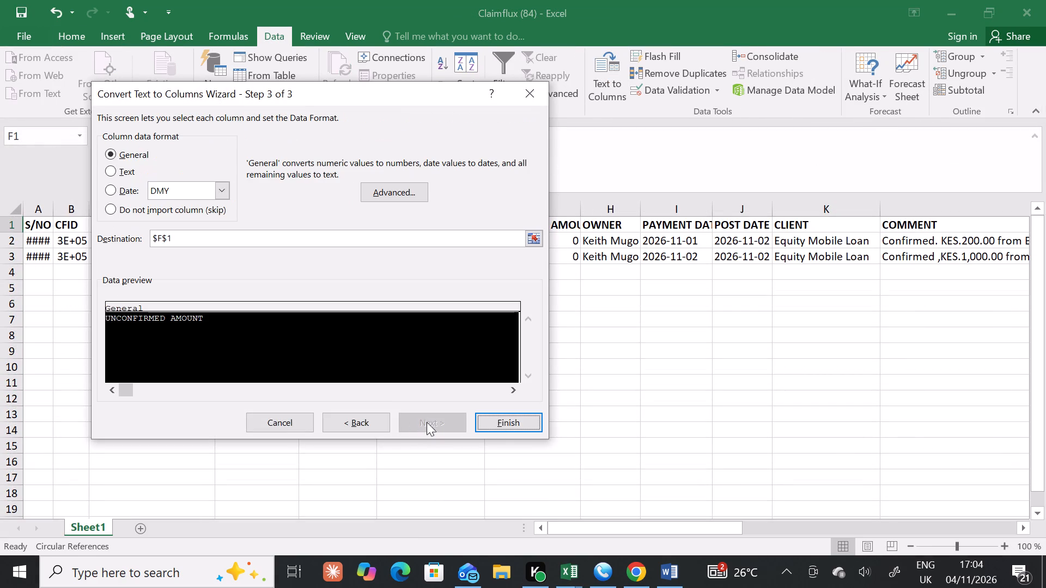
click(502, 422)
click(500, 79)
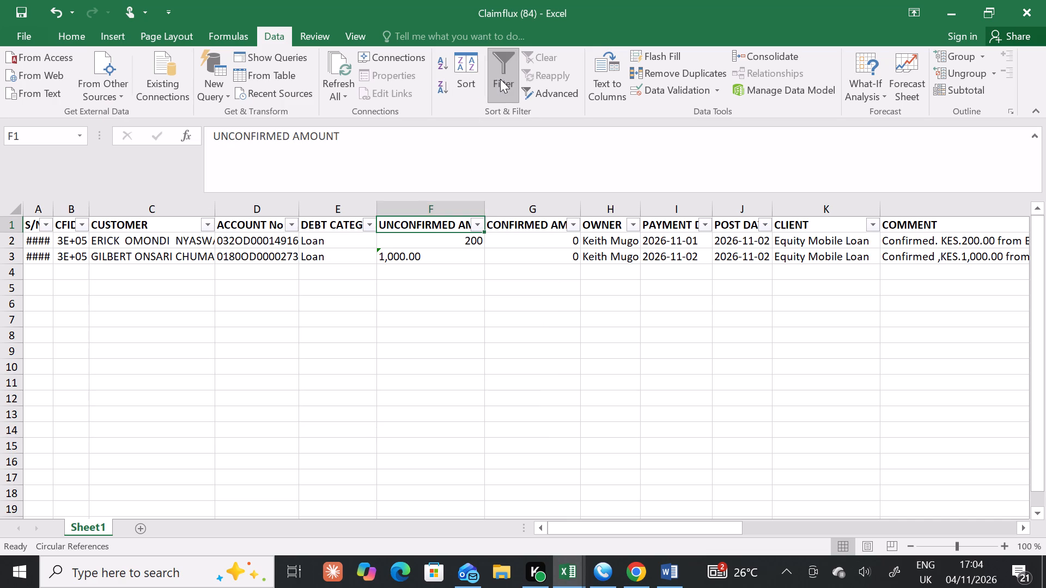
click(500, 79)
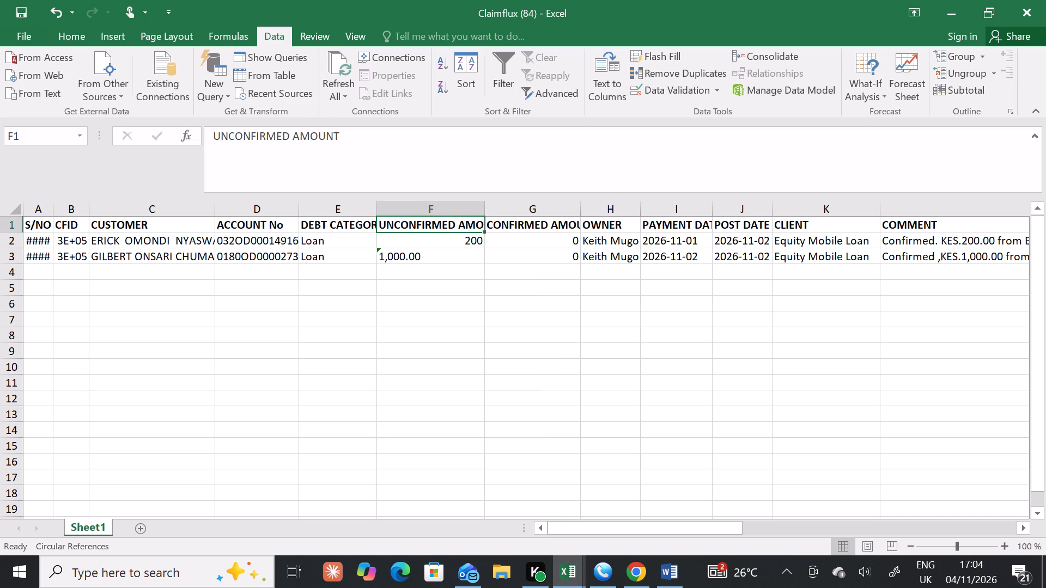
Convert the whole Unconfirmed Amount column to numbers with Text to Columns, using Delimited data and the General format.
click(454, 214)
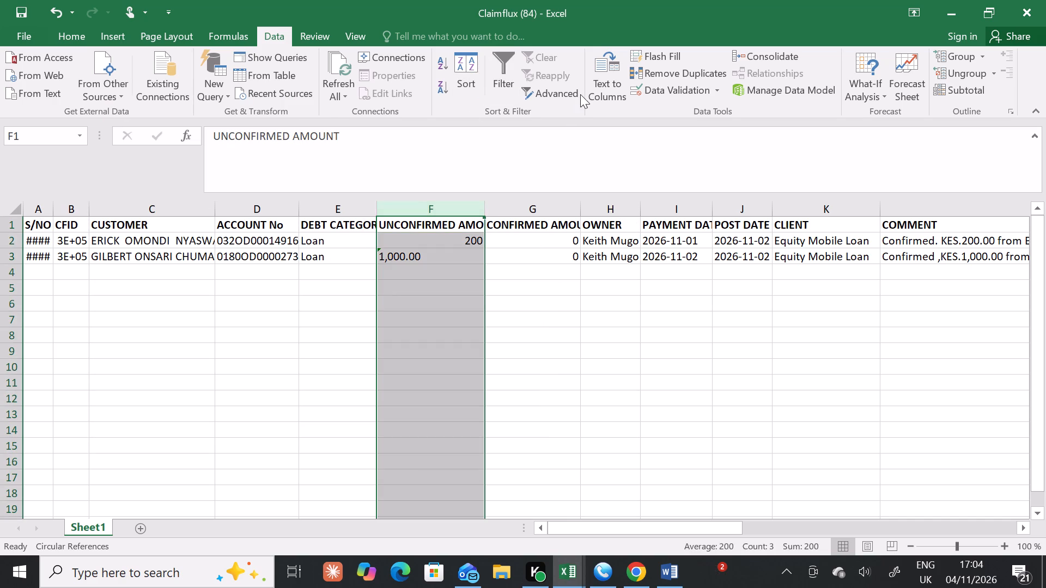
click(621, 82)
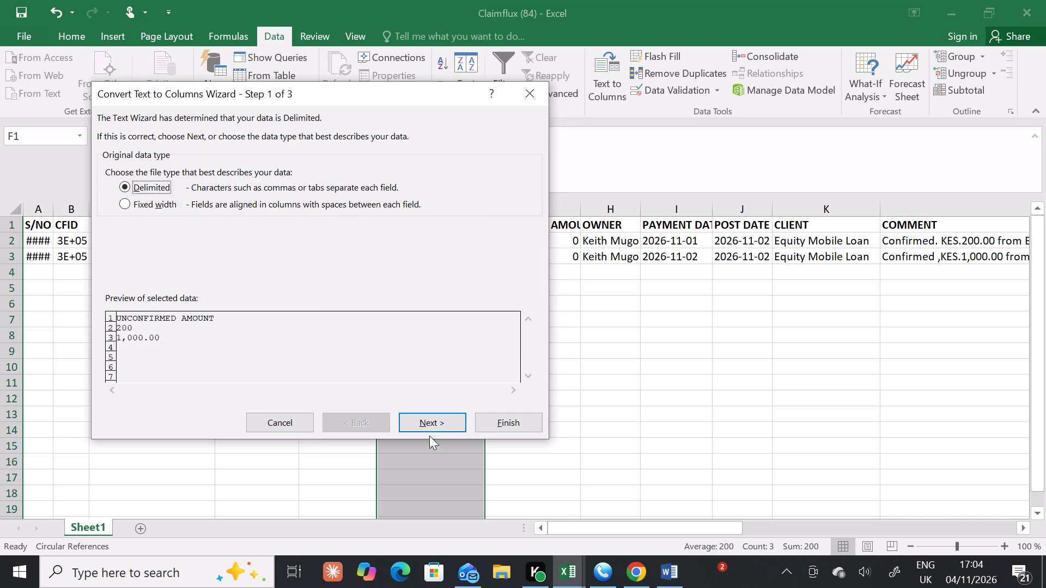
click(430, 428)
click(431, 423)
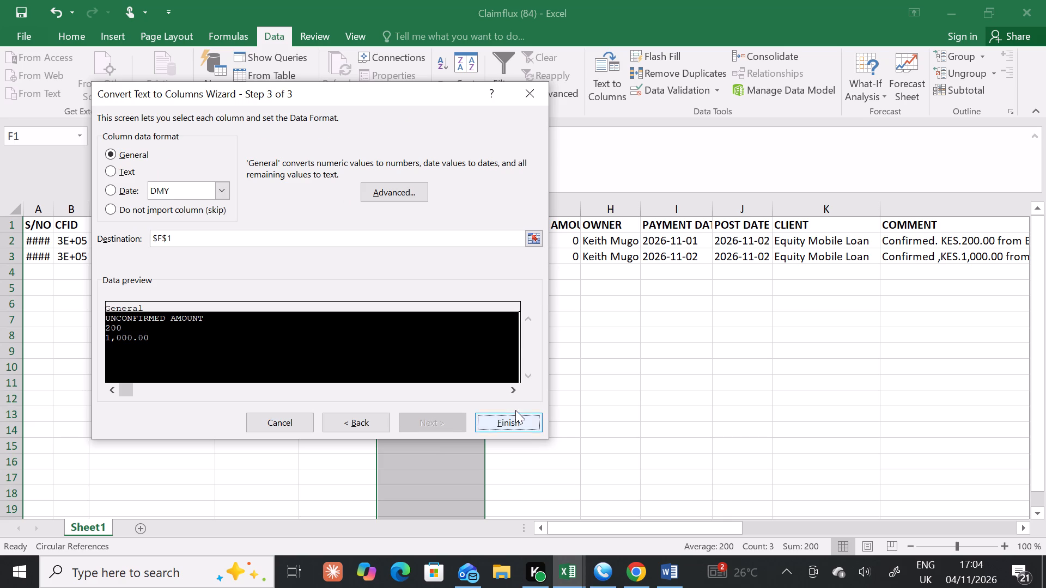
click(512, 414)
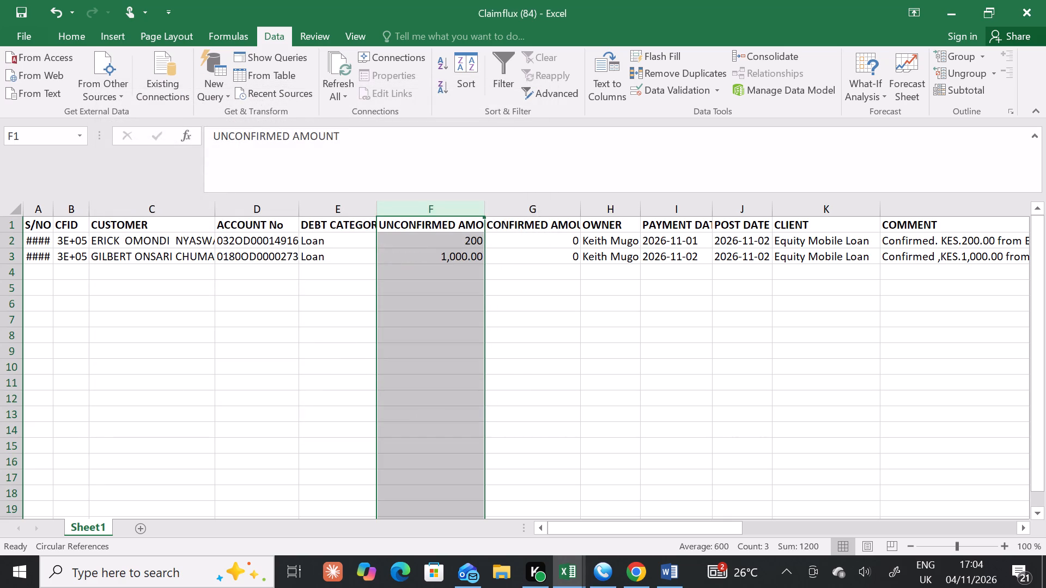
click(263, 425)
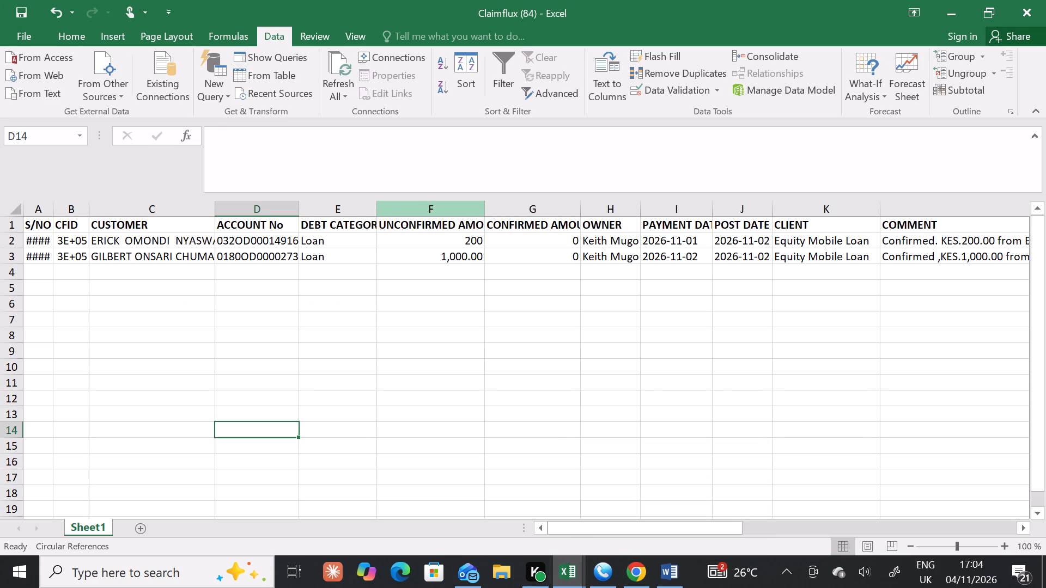
Return to Claimflux, open the Promise To Pay report, and set client Equity Mobile Loan and PTP dates 2026-10-26 to 2026-11-04.
click(629, 563)
scroll(84, 197, up, 2)
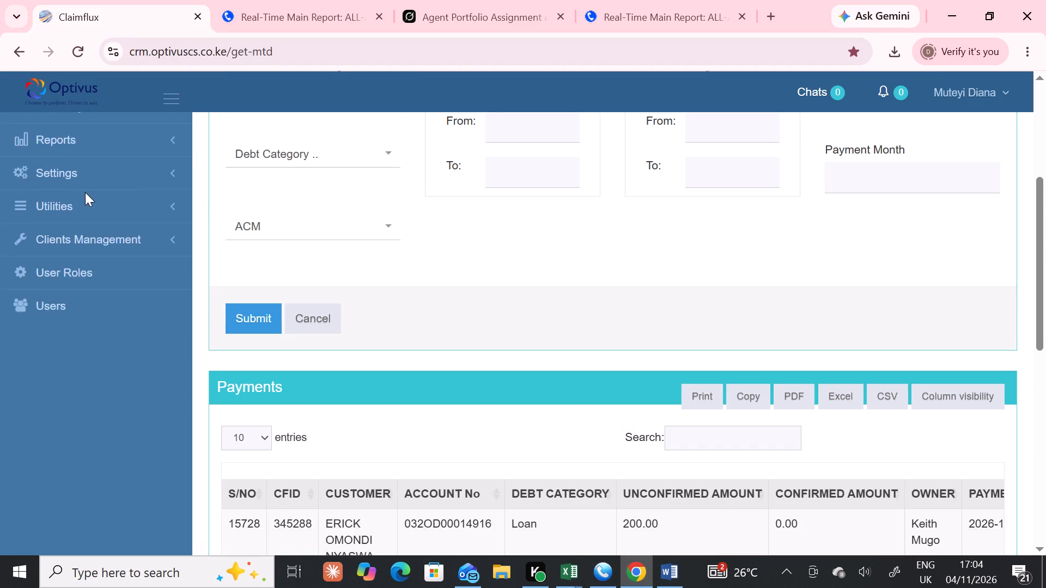
click(95, 154)
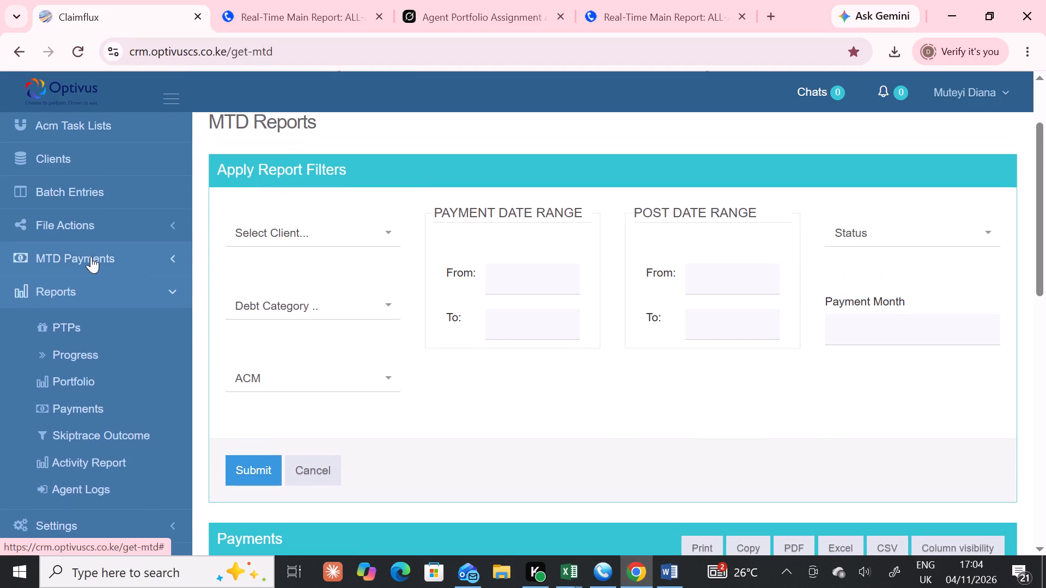
click(103, 326)
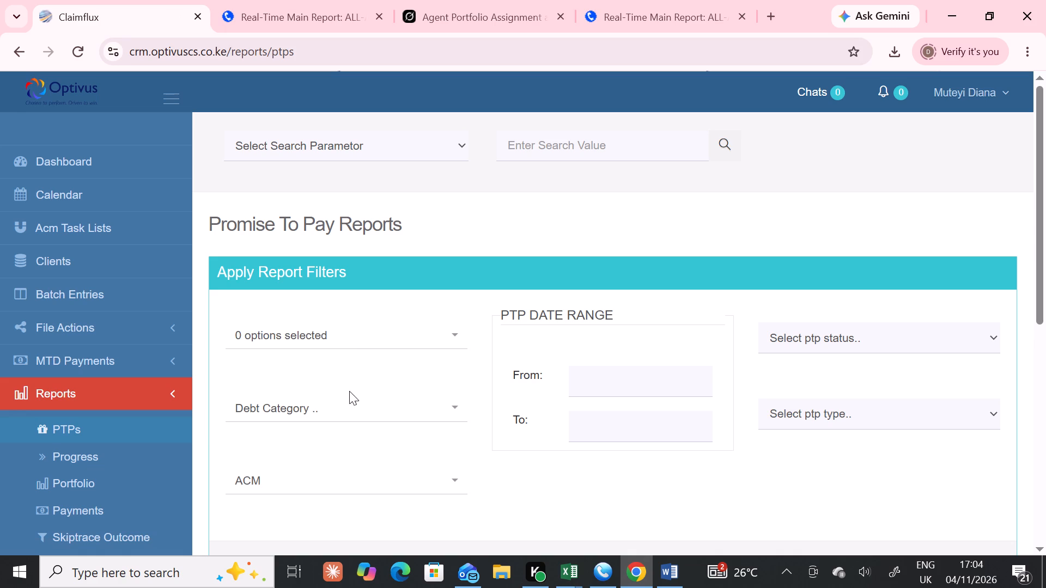
click(355, 344)
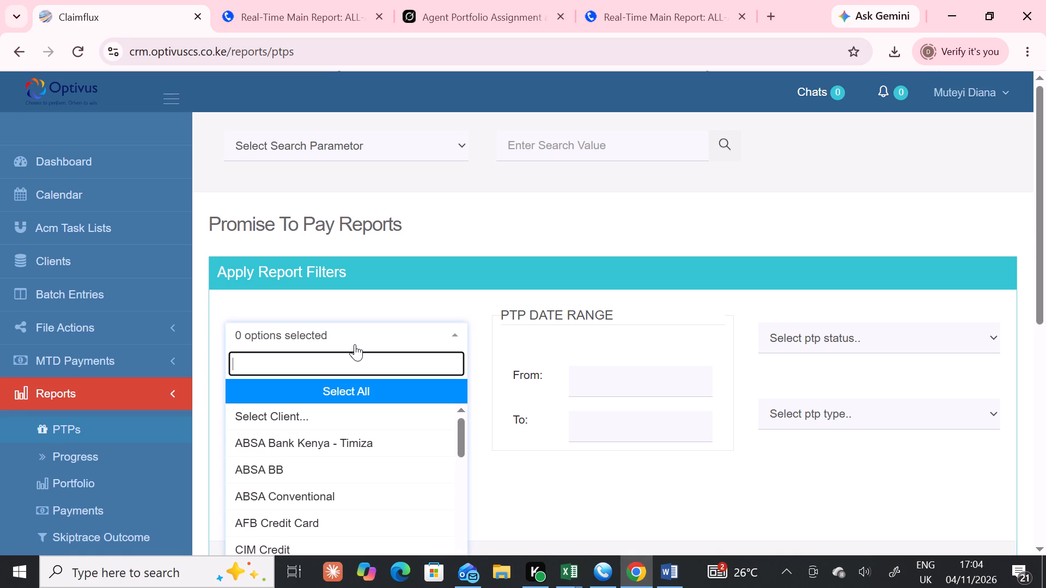
text(eq)
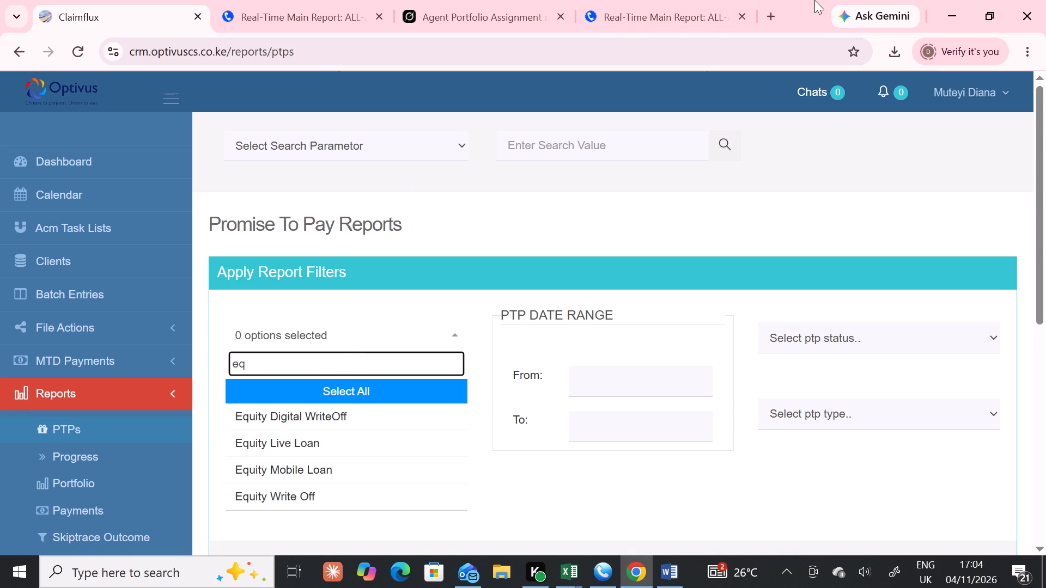
click(333, 476)
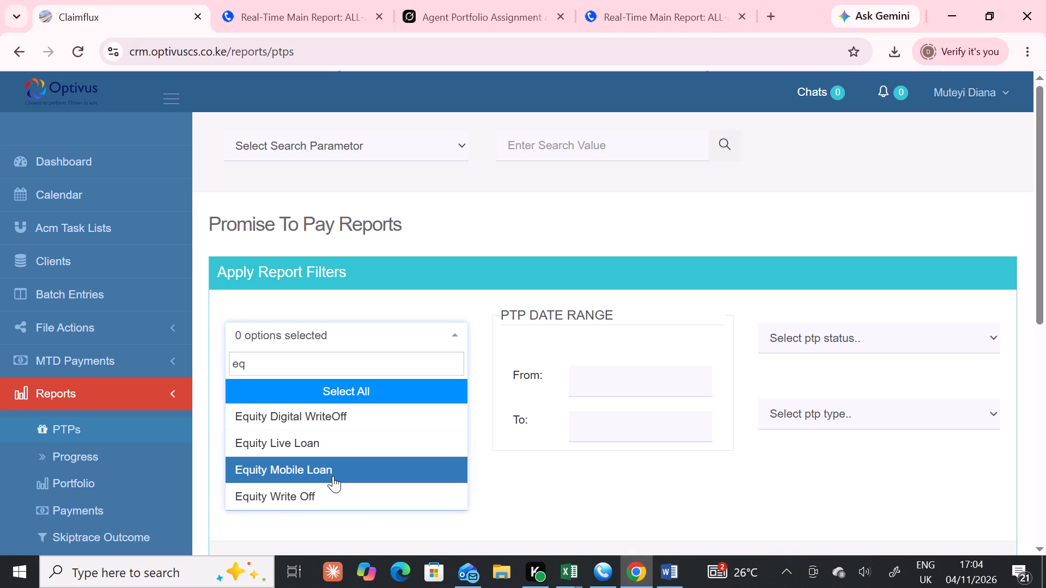
click(585, 389)
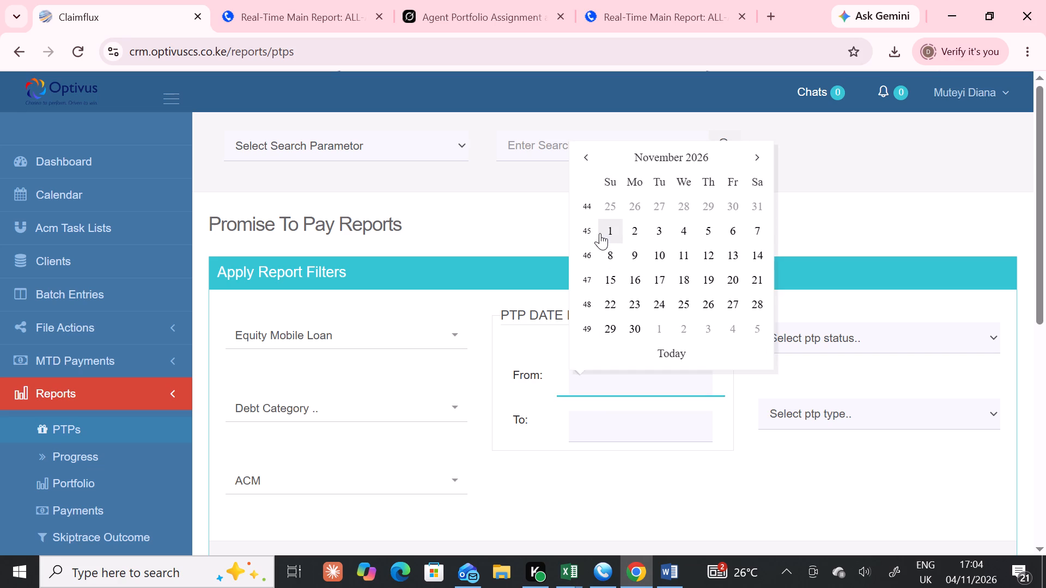
drag(600, 233, 605, 232)
click(596, 425)
click(691, 275)
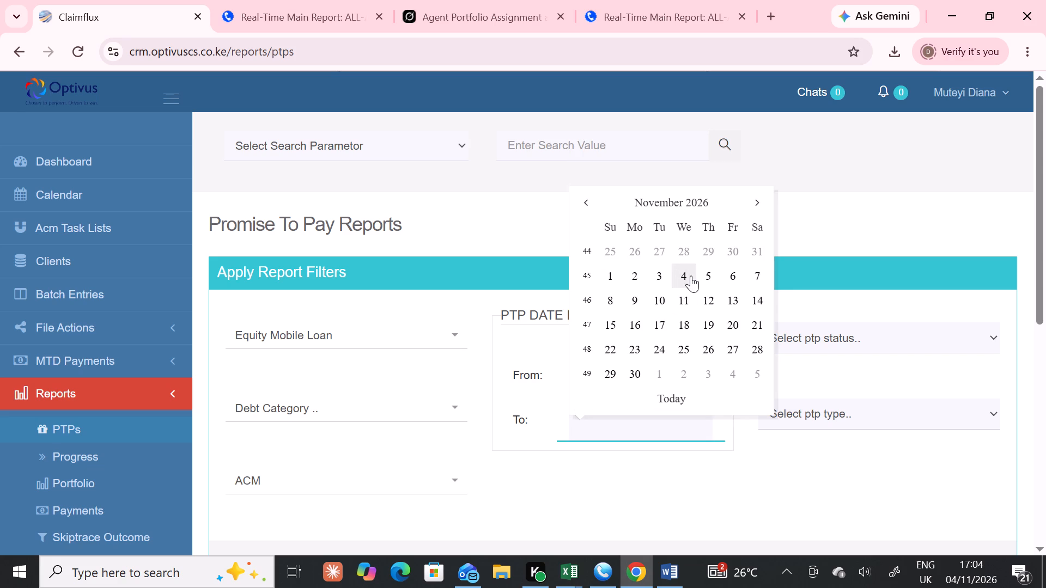
click(638, 375)
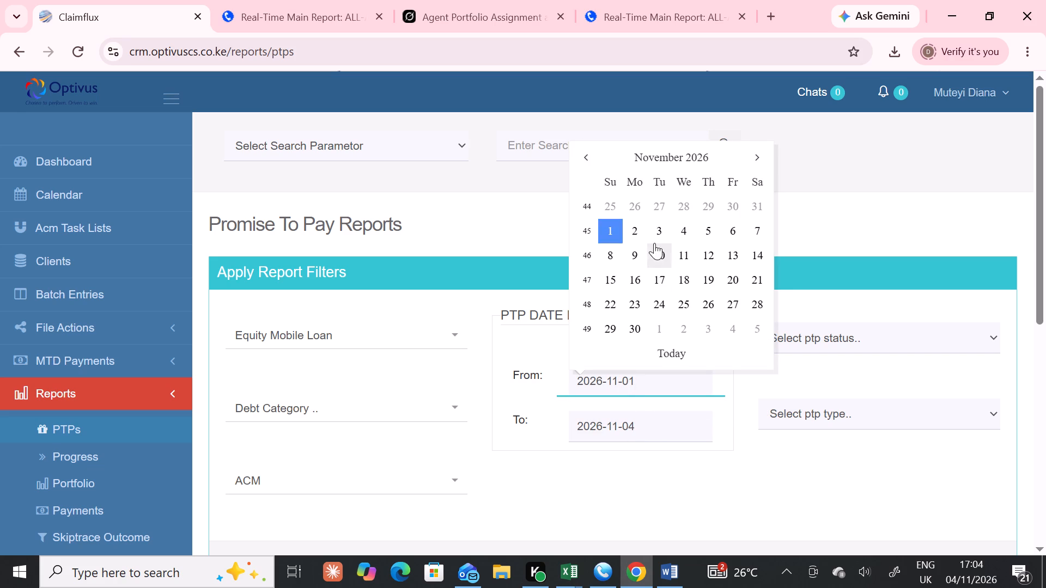
click(646, 203)
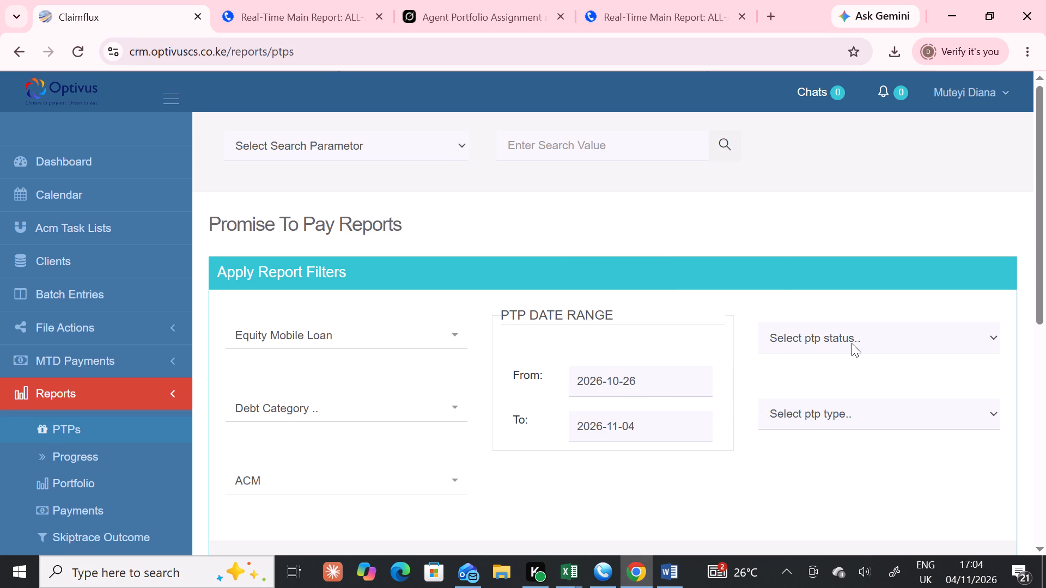
Set the PTP status to Not Honoured and the ACM to the first match for "ke", and submit the report filters.
click(853, 343)
click(847, 397)
scroll(181, 486, down, 1)
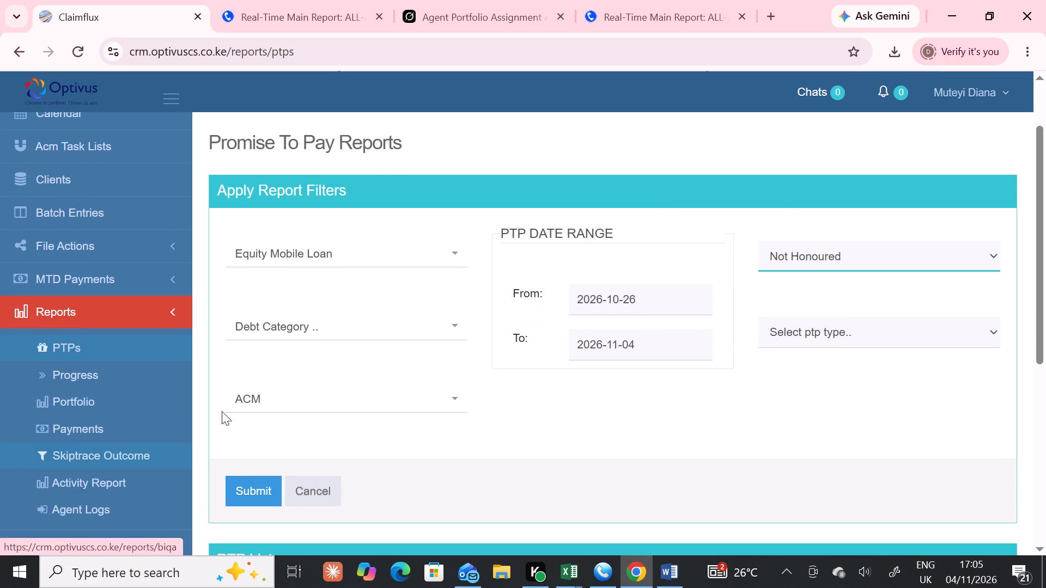
click(279, 407)
text(ke)
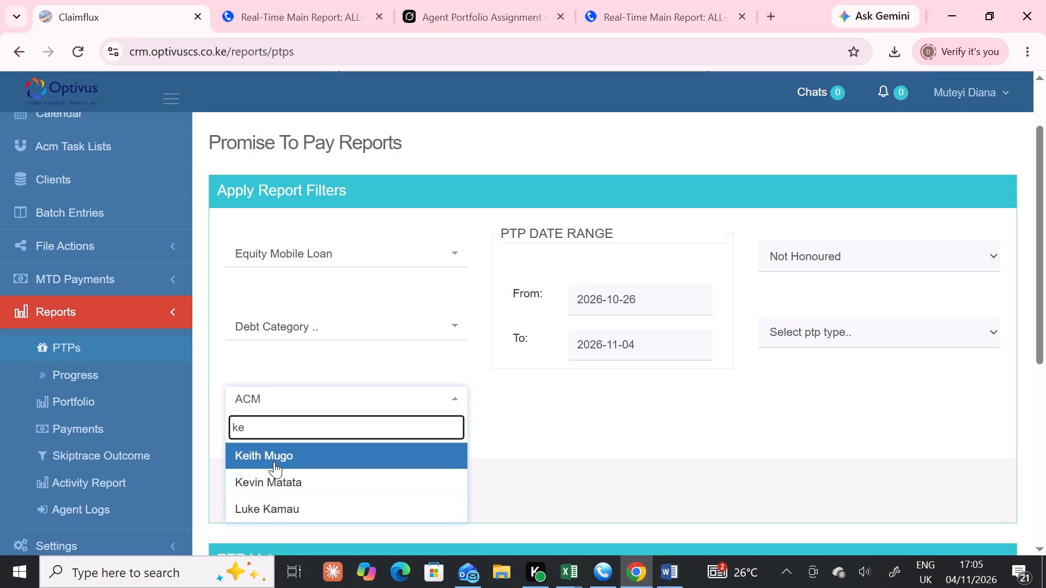
click(274, 460)
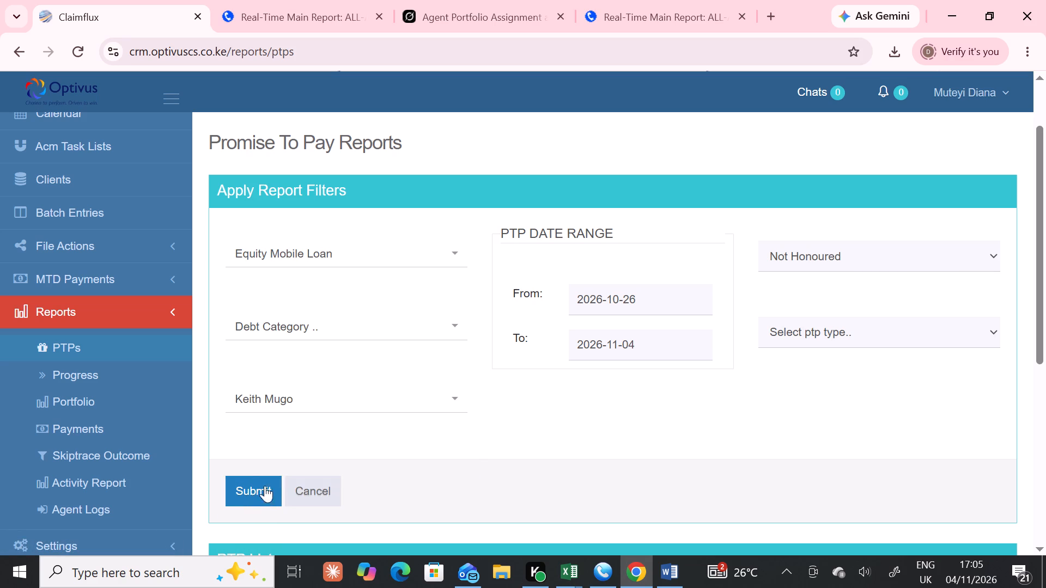
click(267, 486)
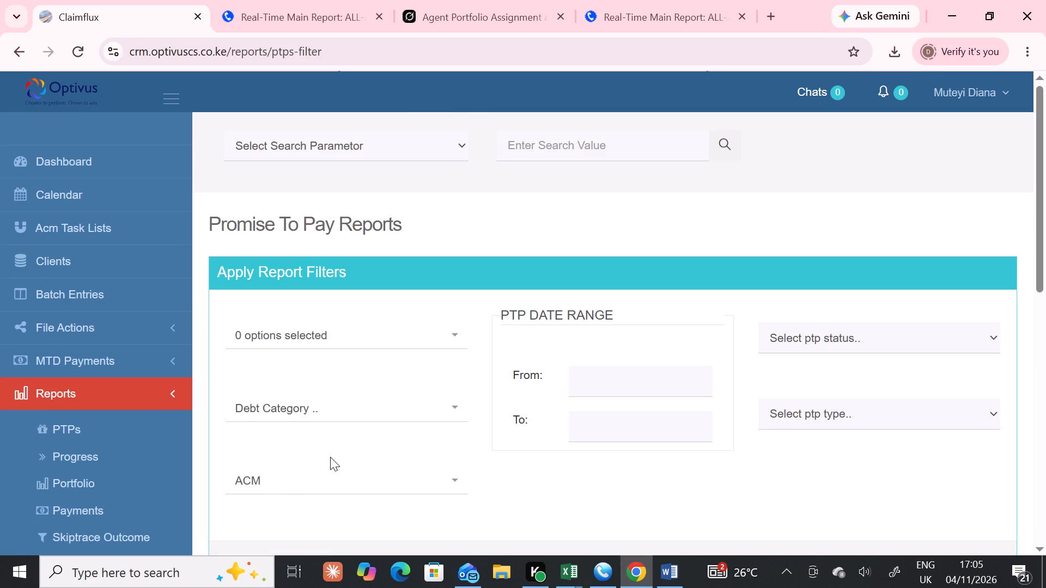
Export the filtered PTP List from the Promise To Pay report as an Excel file.
scroll(568, 420, down, 6)
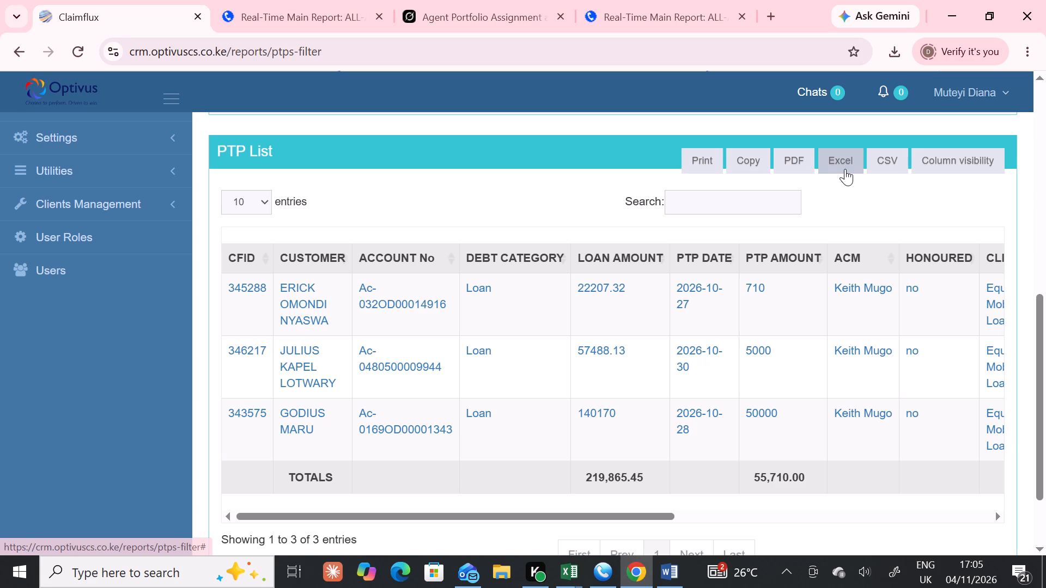
click(845, 169)
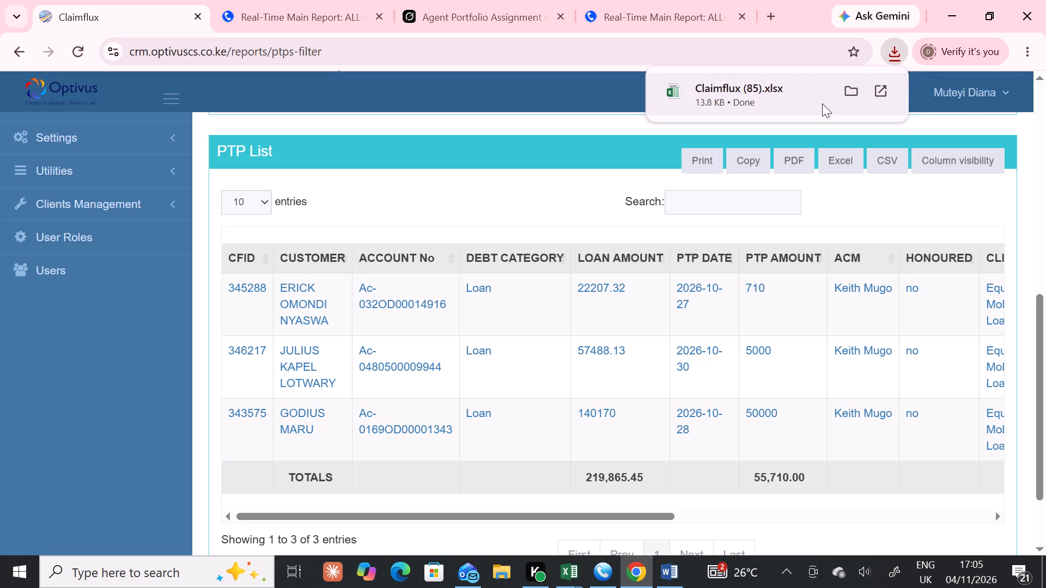
Open the newly downloaded PTP export in Excel and enable editing of the workbook.
click(844, 97)
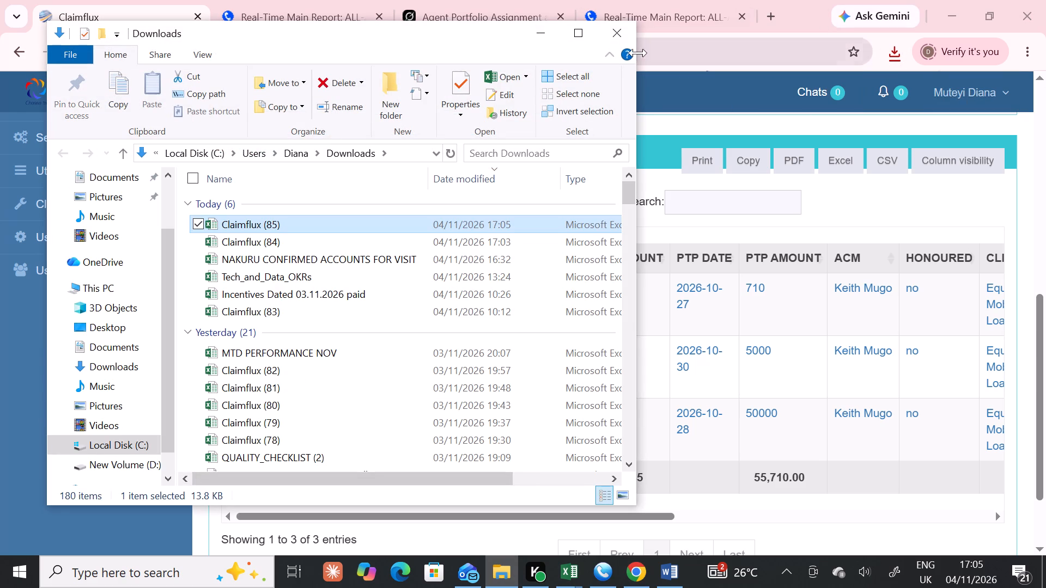
click(616, 29)
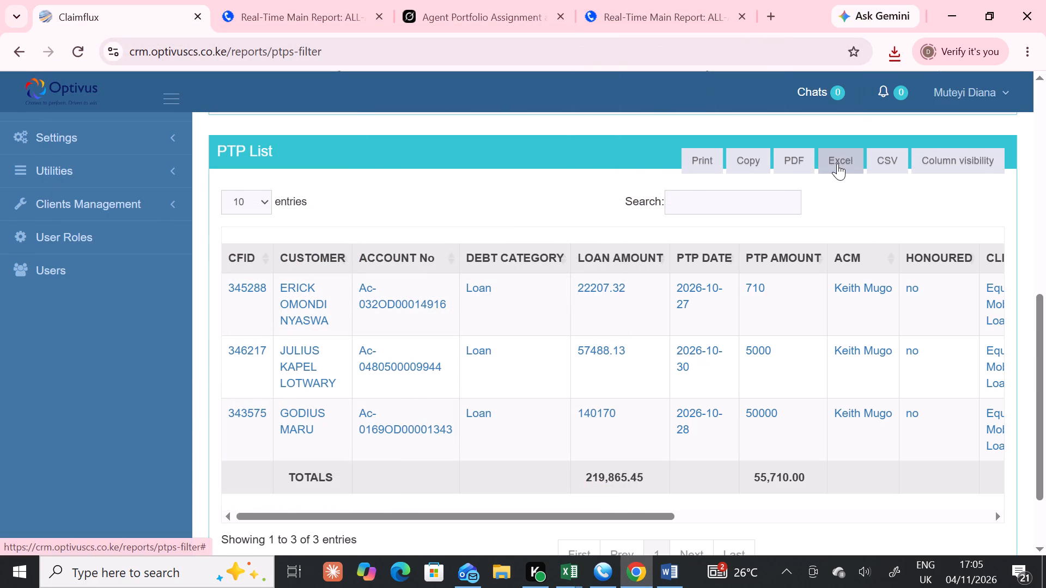
click(895, 59)
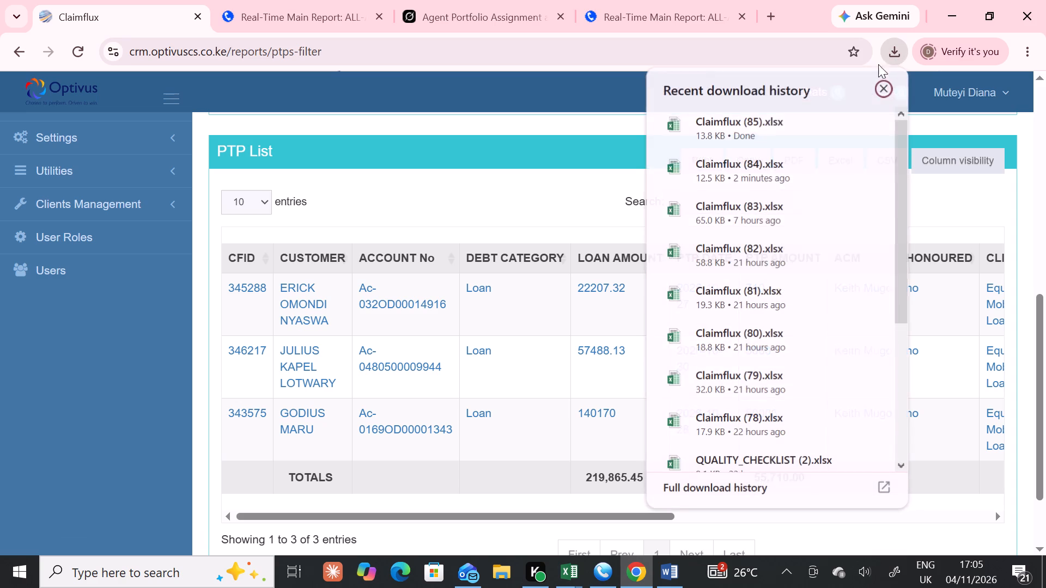
click(738, 117)
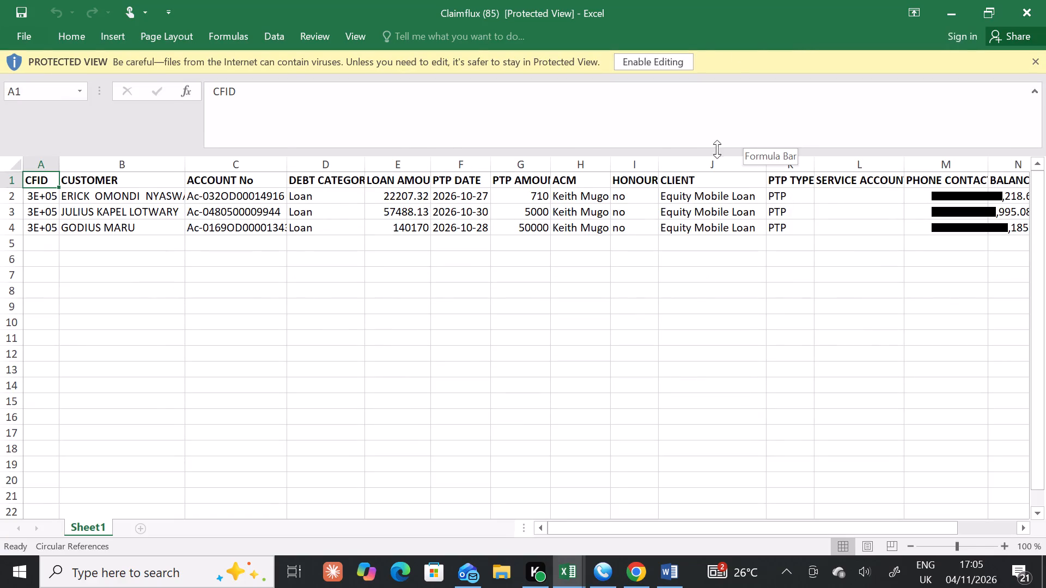
click(653, 65)
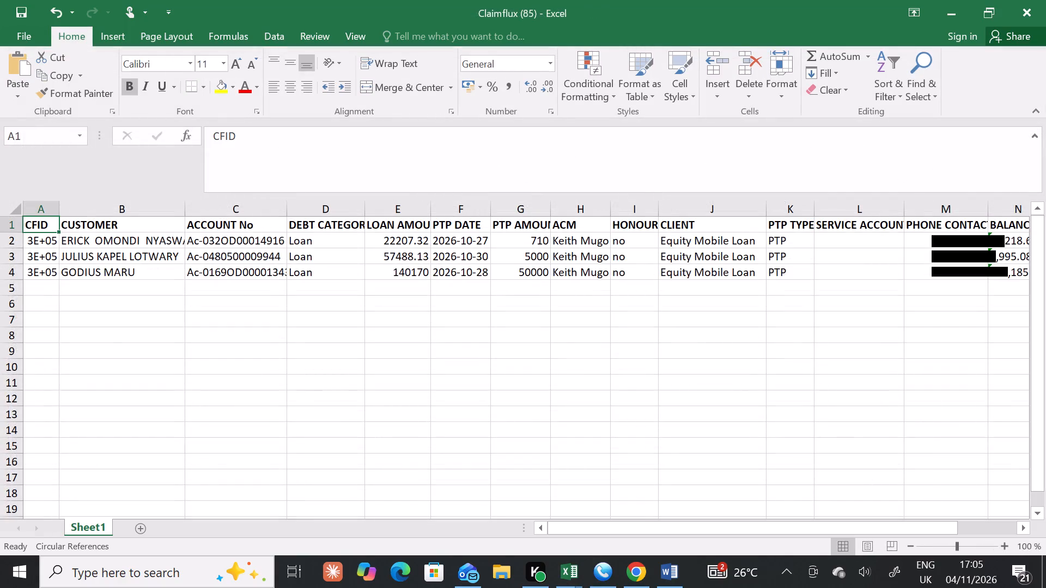
Examine the Loan Amount and PTP Amount columns and the remaining columns up to Vici Phone in the exported sheet.
click(413, 190)
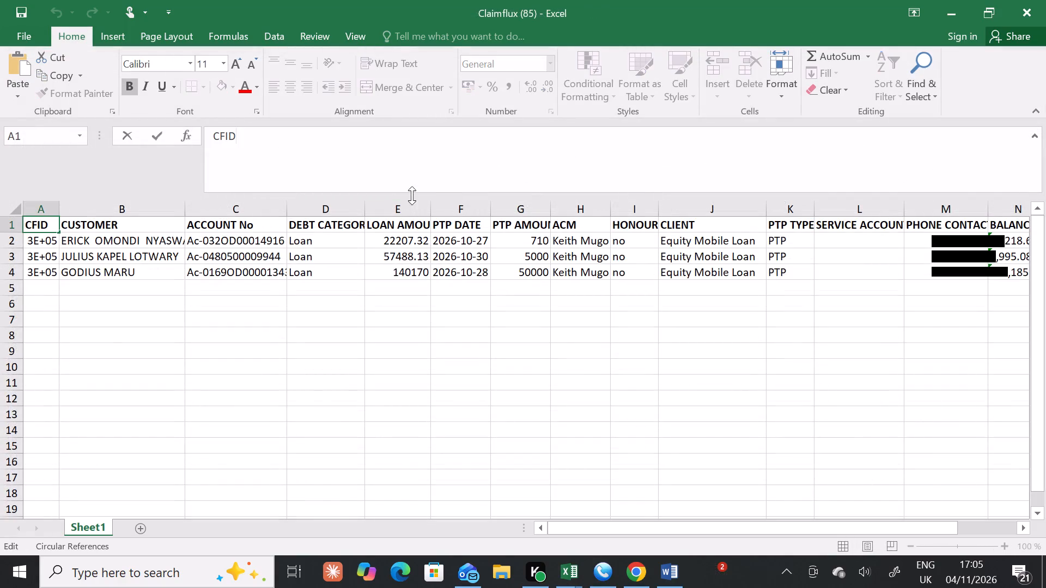
click(411, 204)
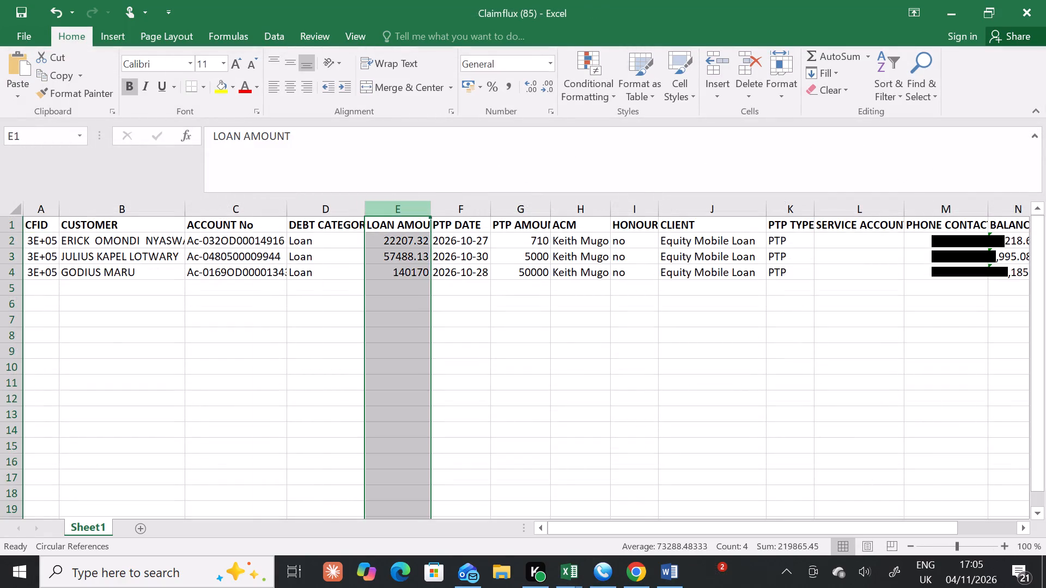
click(527, 206)
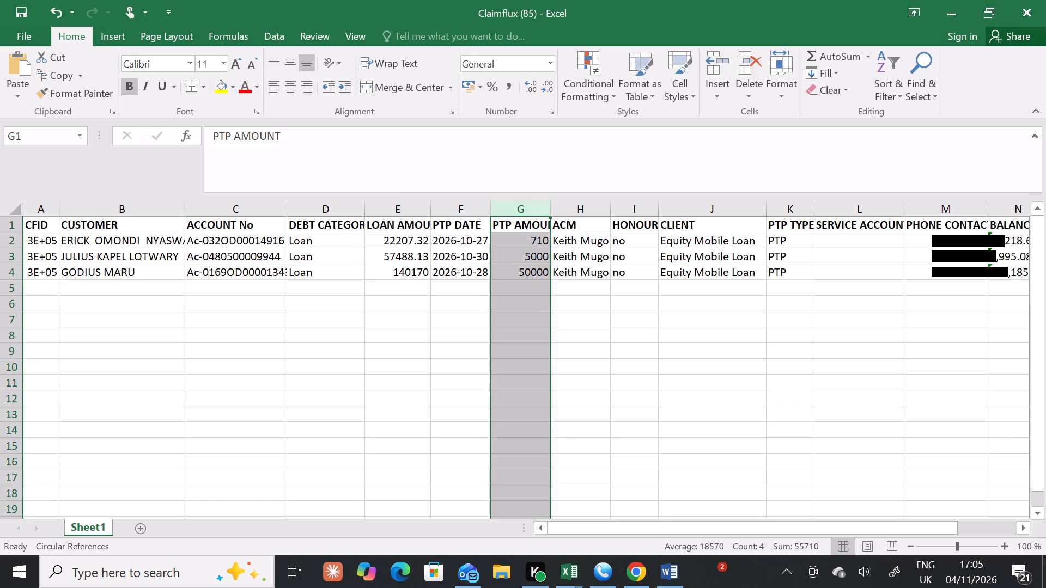
click(533, 280)
click(535, 271)
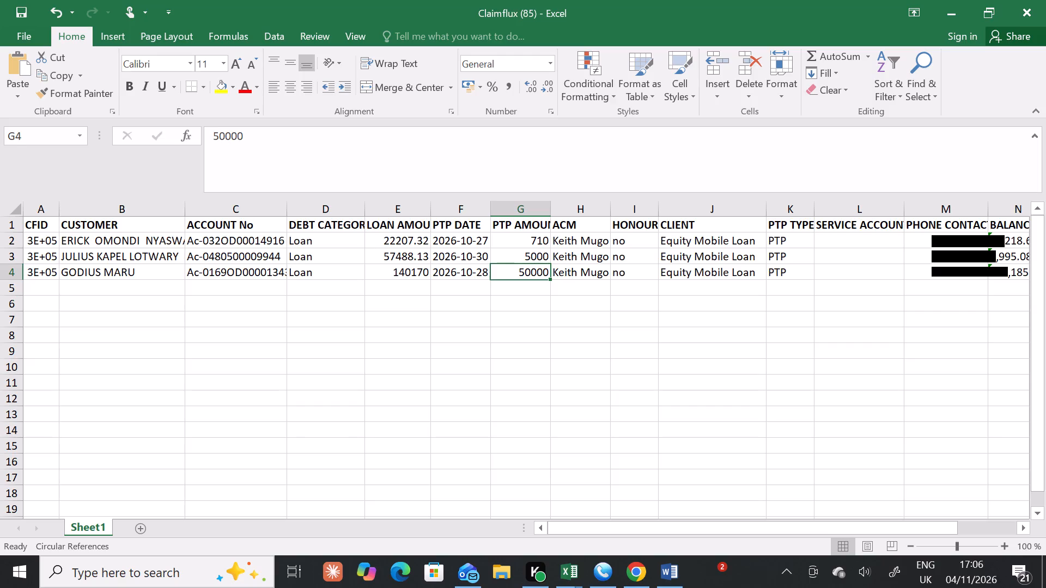
click(1023, 526)
click(1023, 526)
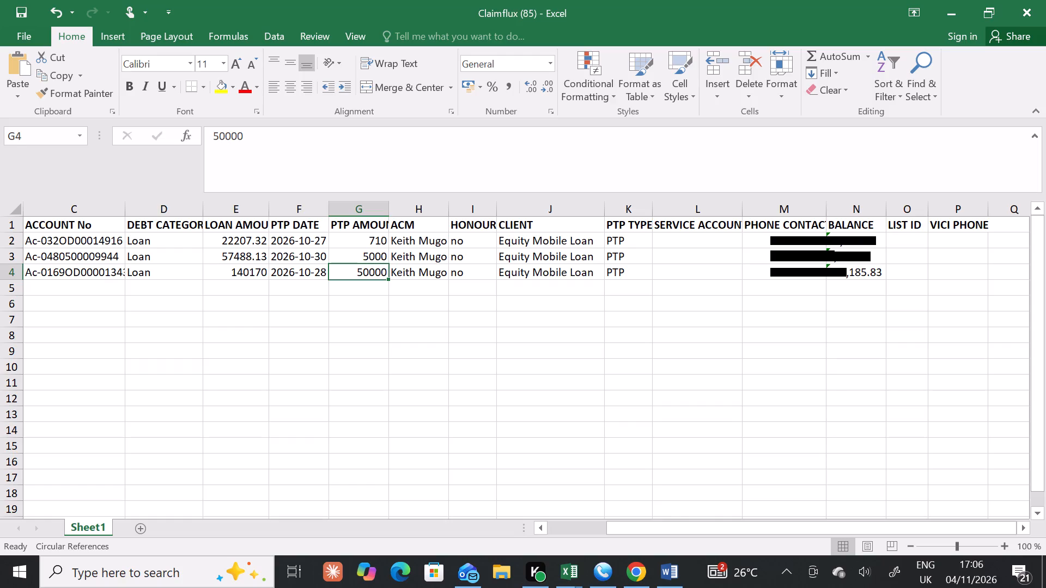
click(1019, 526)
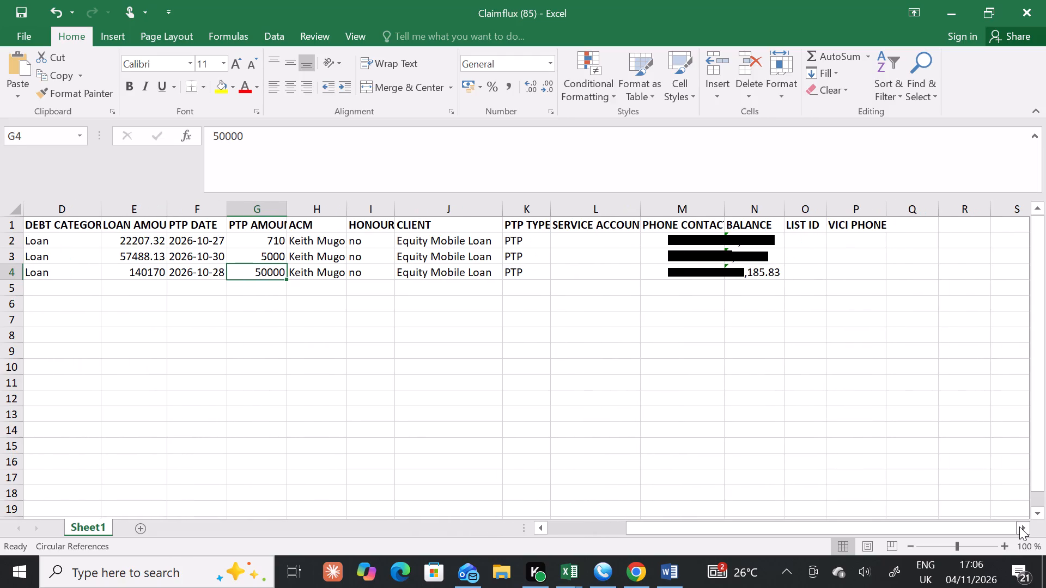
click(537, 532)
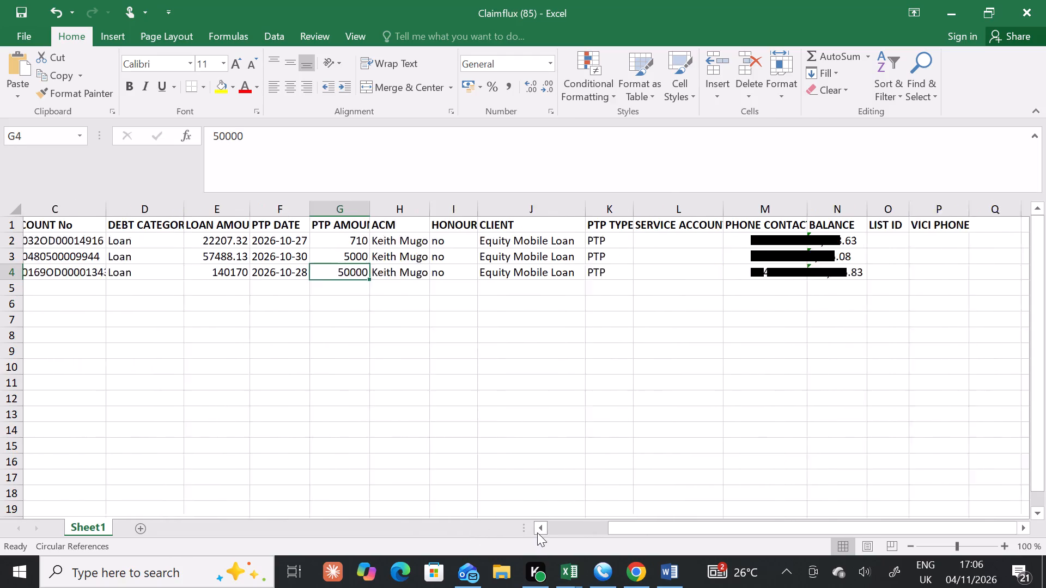
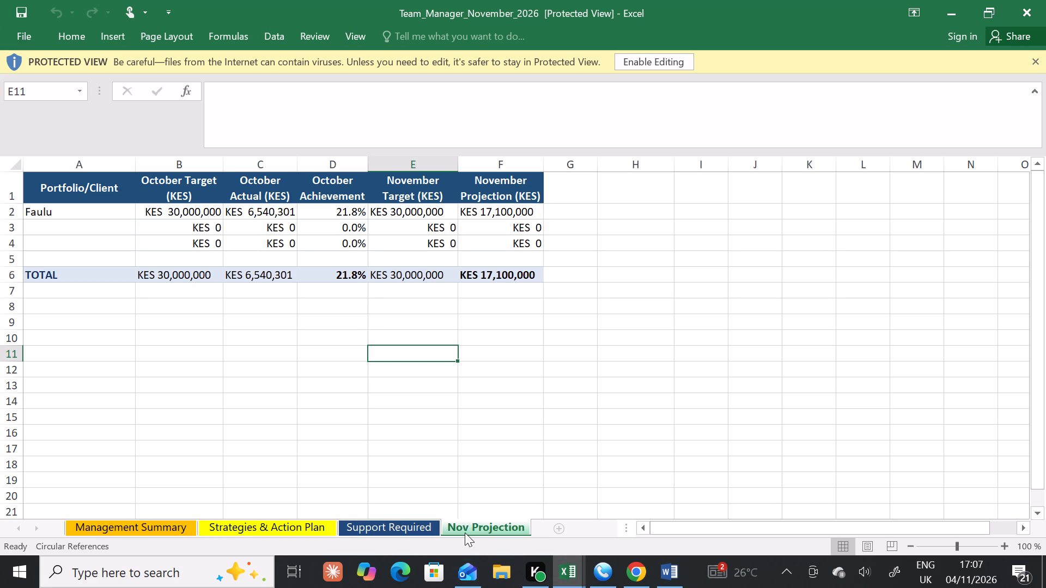
Examine the team manager workbook's projection, support and strategy sheets, and the agents' October Actual and Achievement figures in Management Summary.
click(465, 530)
click(465, 526)
click(423, 529)
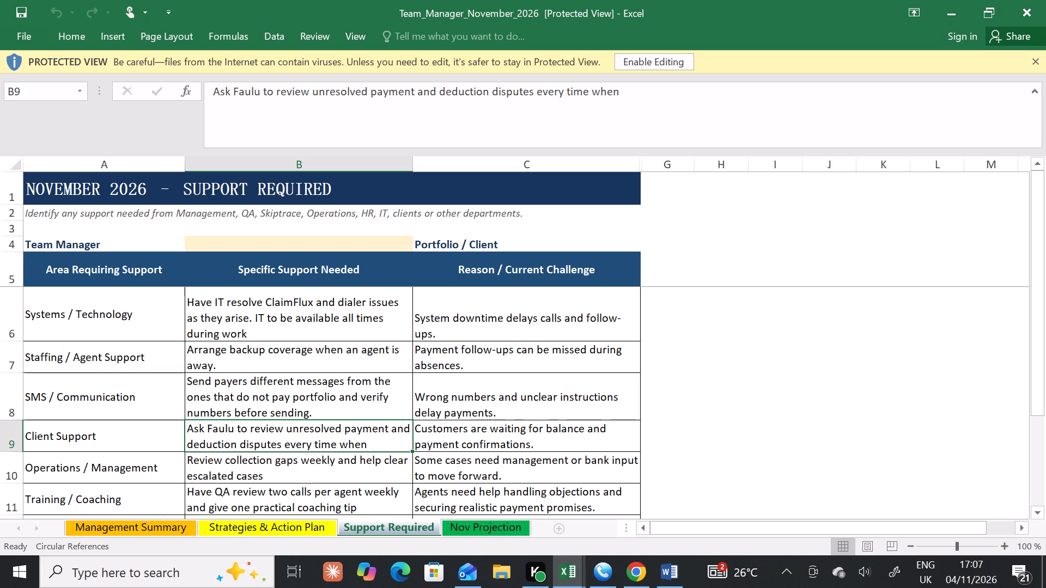
click(303, 534)
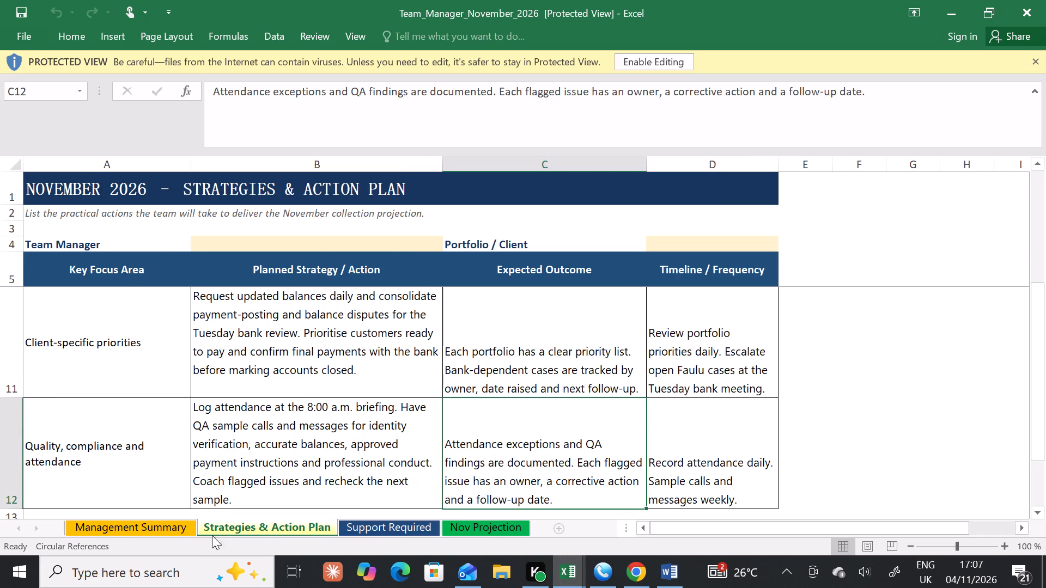
click(113, 528)
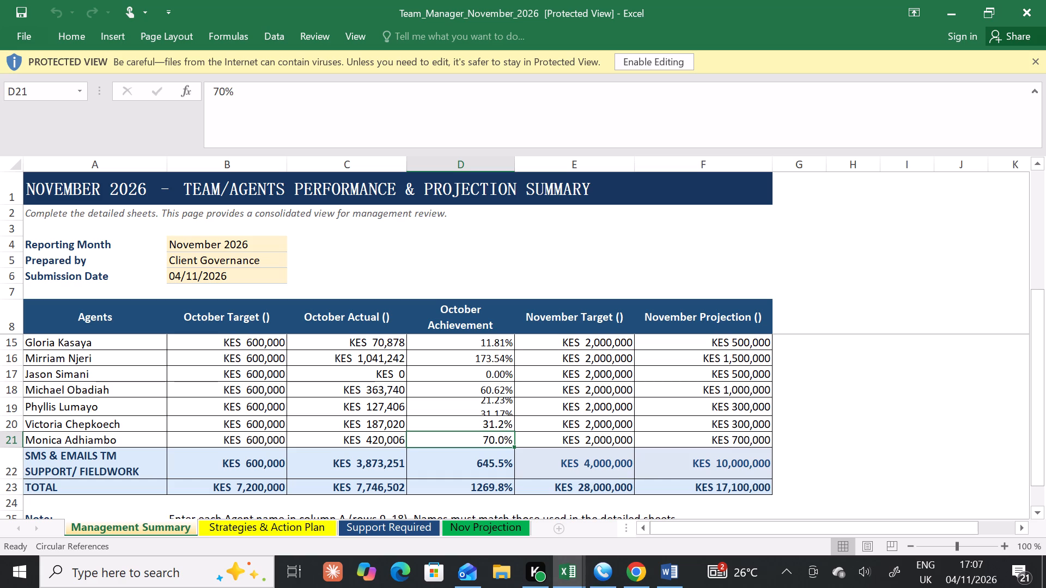
click(402, 436)
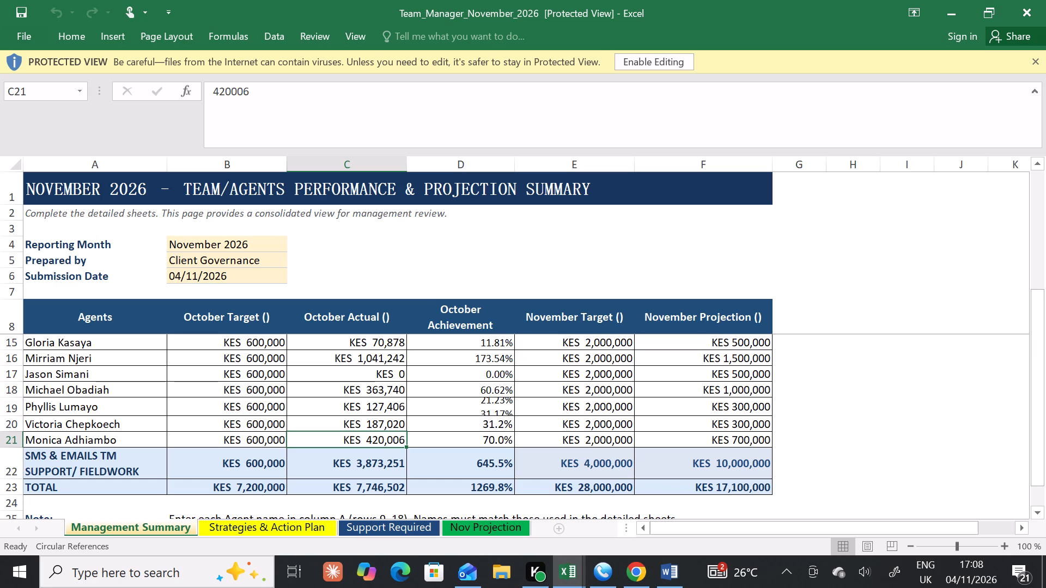
click(399, 356)
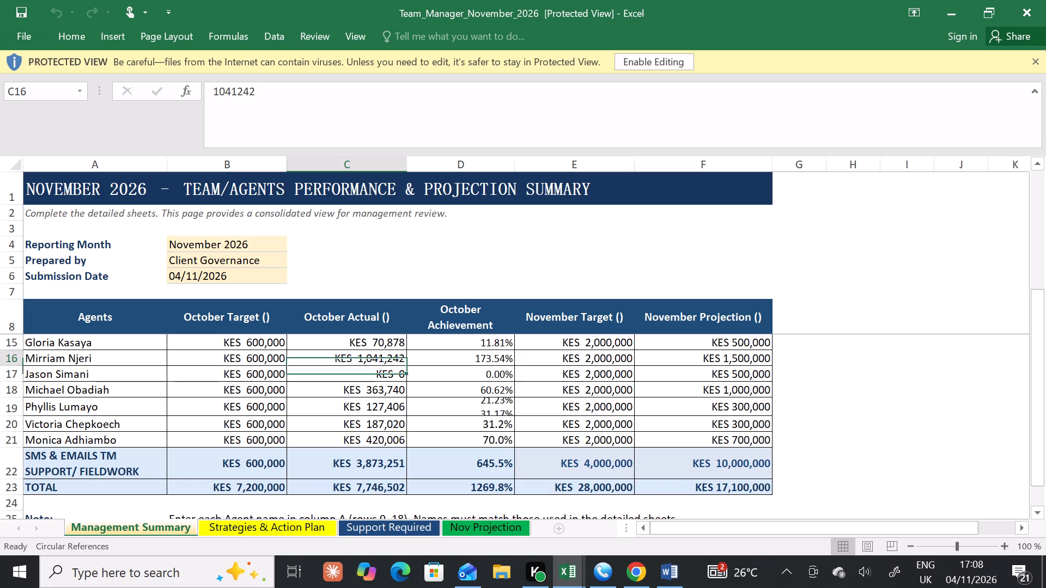
drag(402, 370, 402, 393)
click(424, 356)
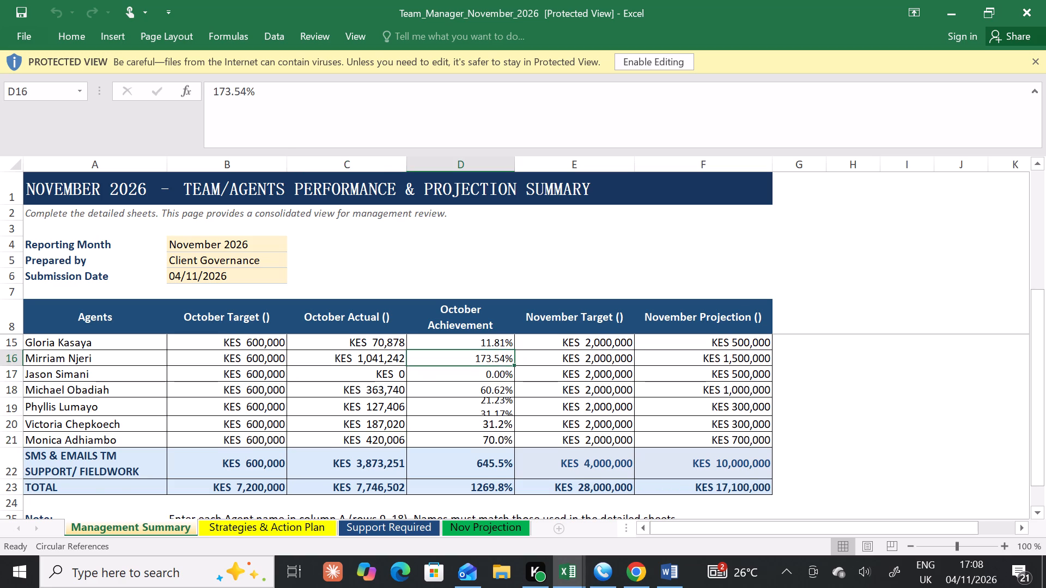
drag(349, 332, 349, 415)
click(417, 361)
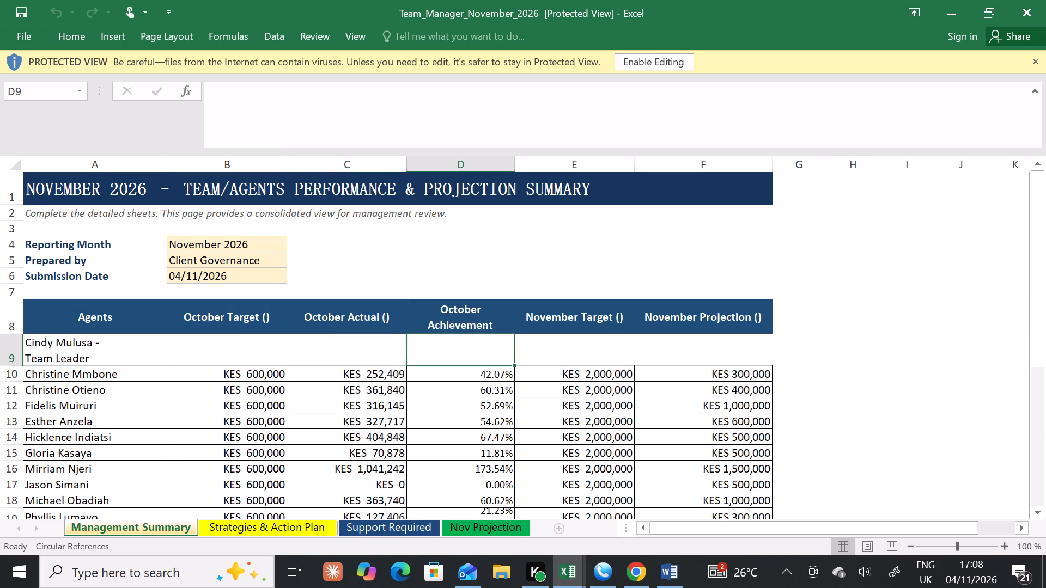
scroll(416, 384, down, 2)
scroll(416, 401, up, 1)
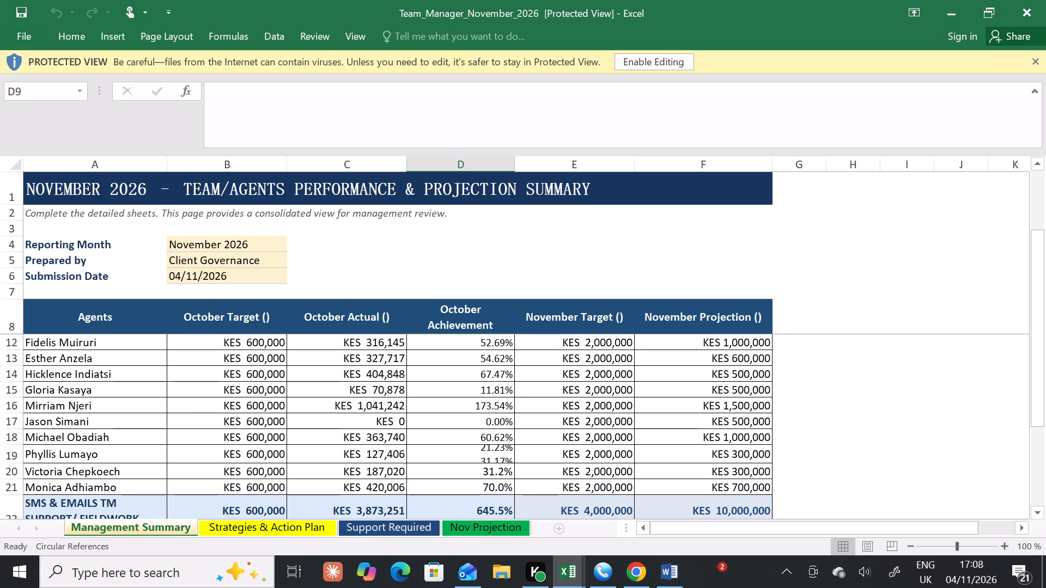
Switch to Claimflux in Chrome and open the MTD List page under MTD Payments.
click(641, 568)
scroll(70, 183, up, 1)
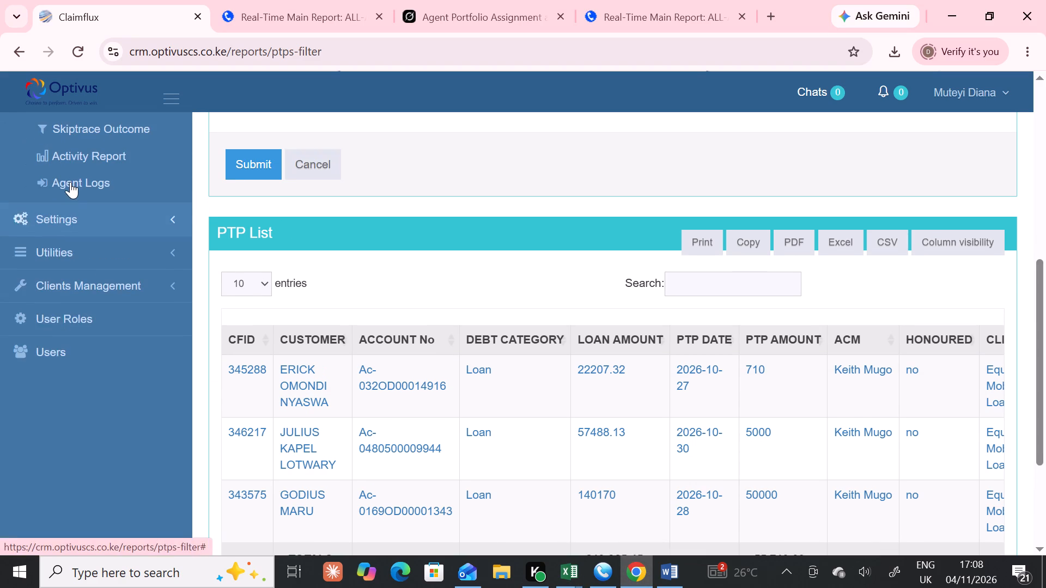
scroll(70, 180, up, 4)
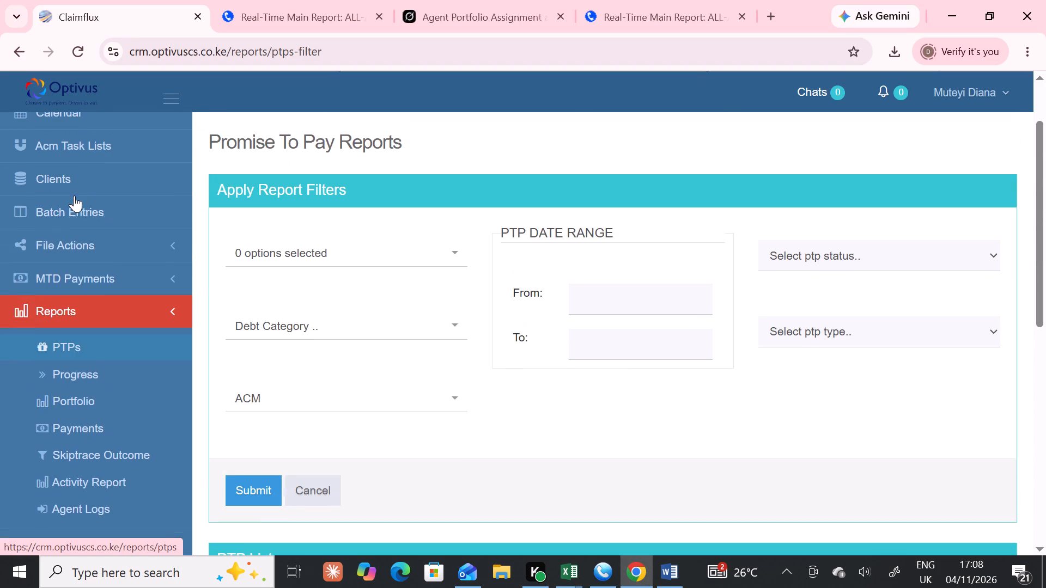
click(108, 269)
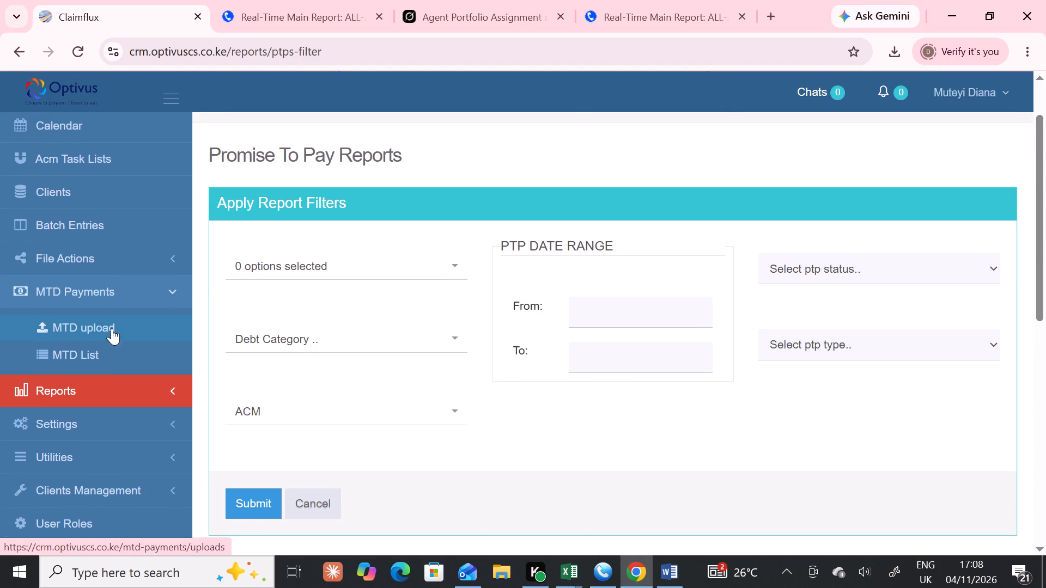
drag(110, 355, 126, 348)
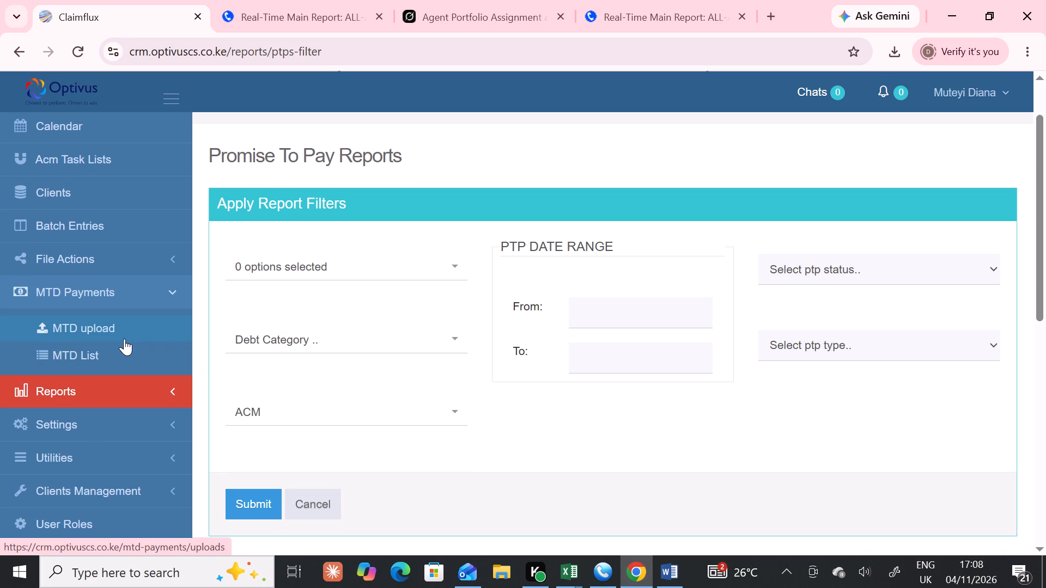
click(283, 276)
click(80, 345)
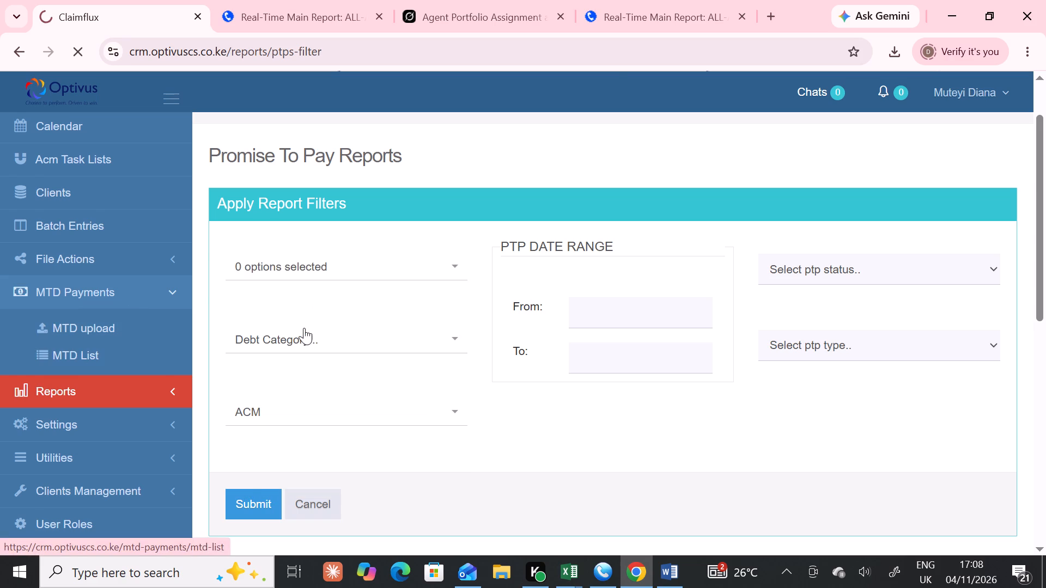
Set the MTD report's client to Faulu Digi Loan and its payment date range from 2026-10-01 to 2026-10-31.
click(311, 339)
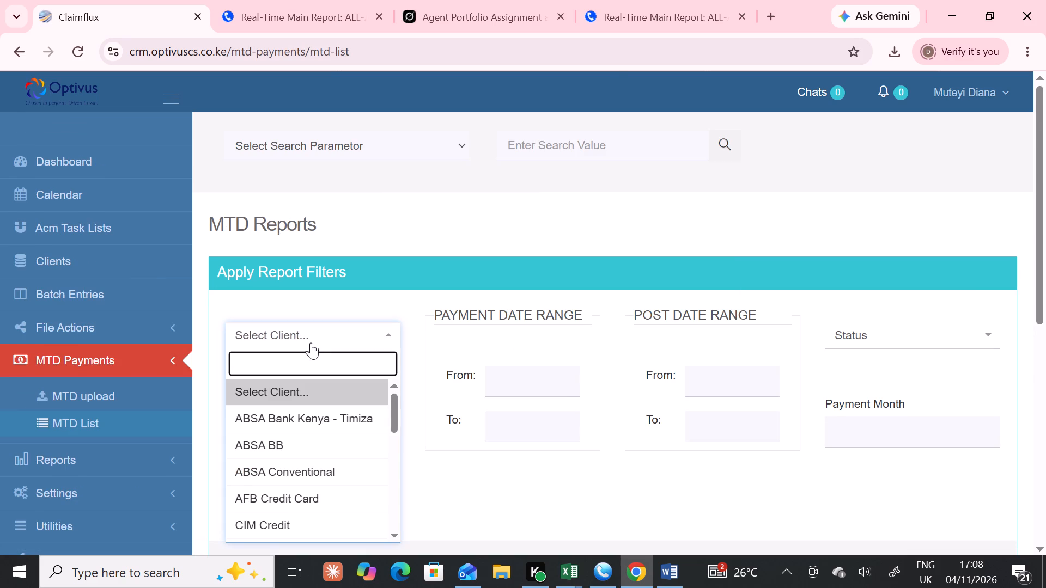
key(f)
key(a)
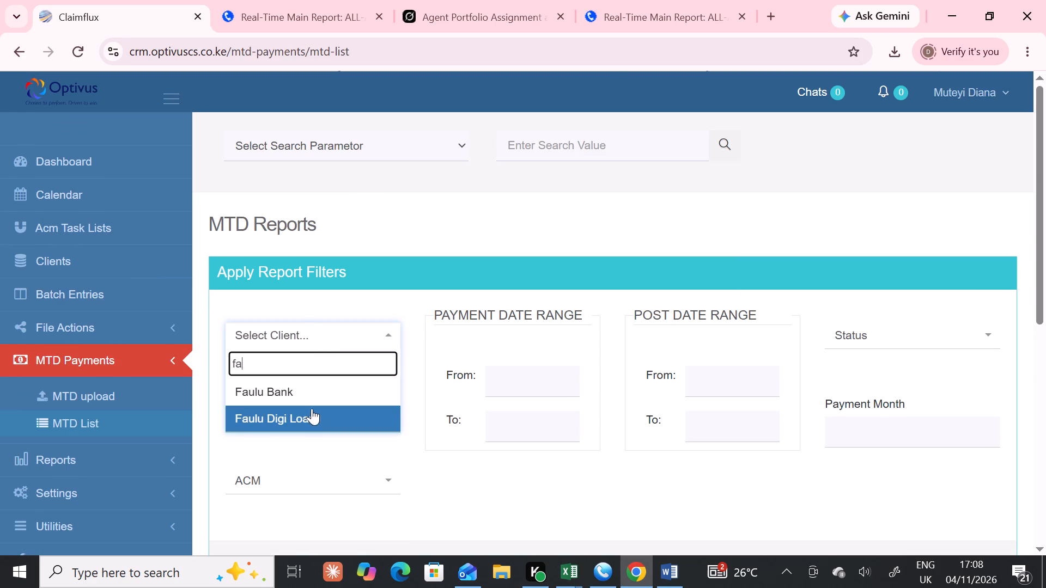
click(312, 412)
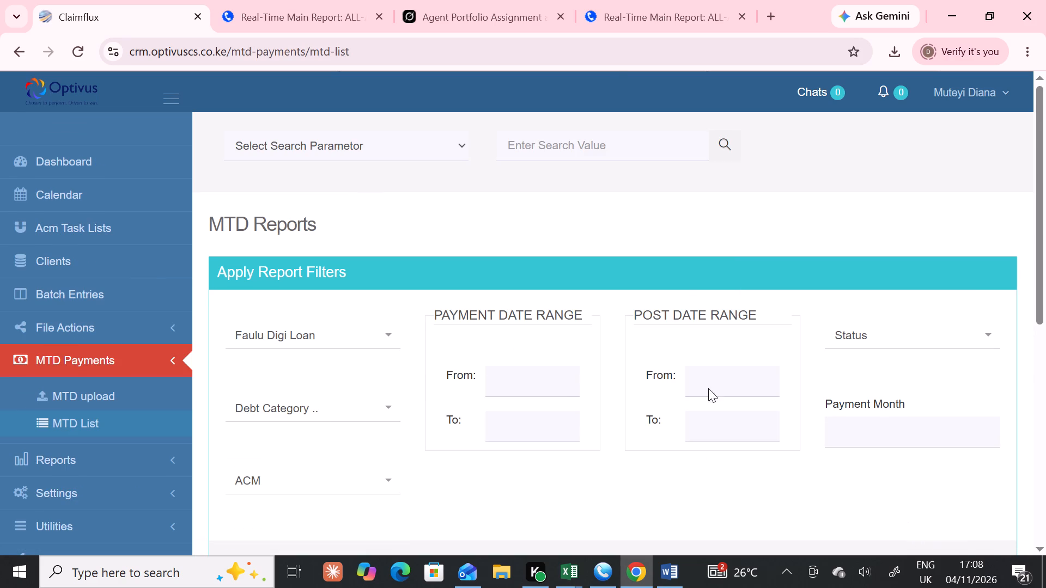
click(520, 372)
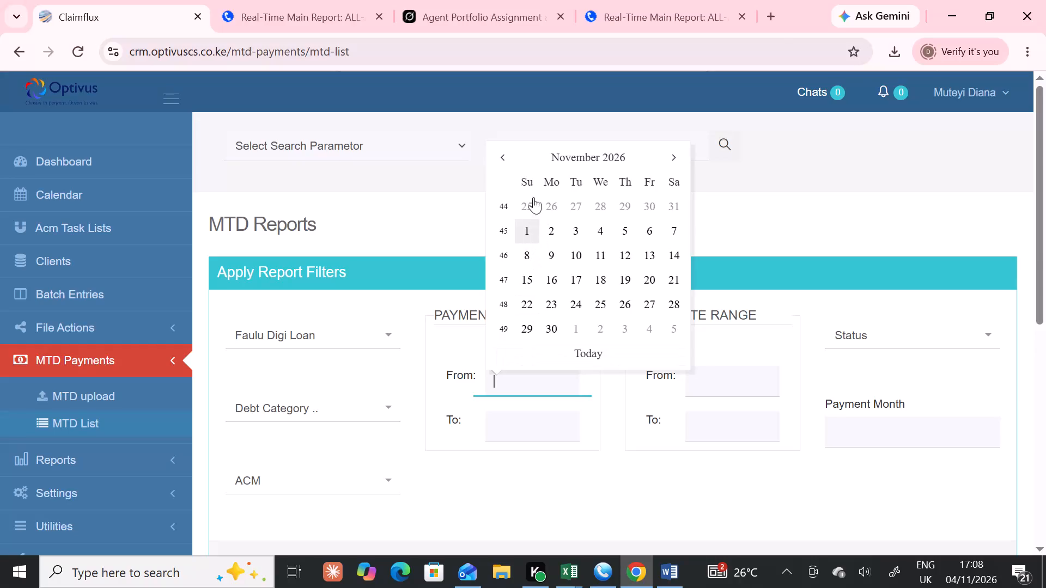
click(507, 165)
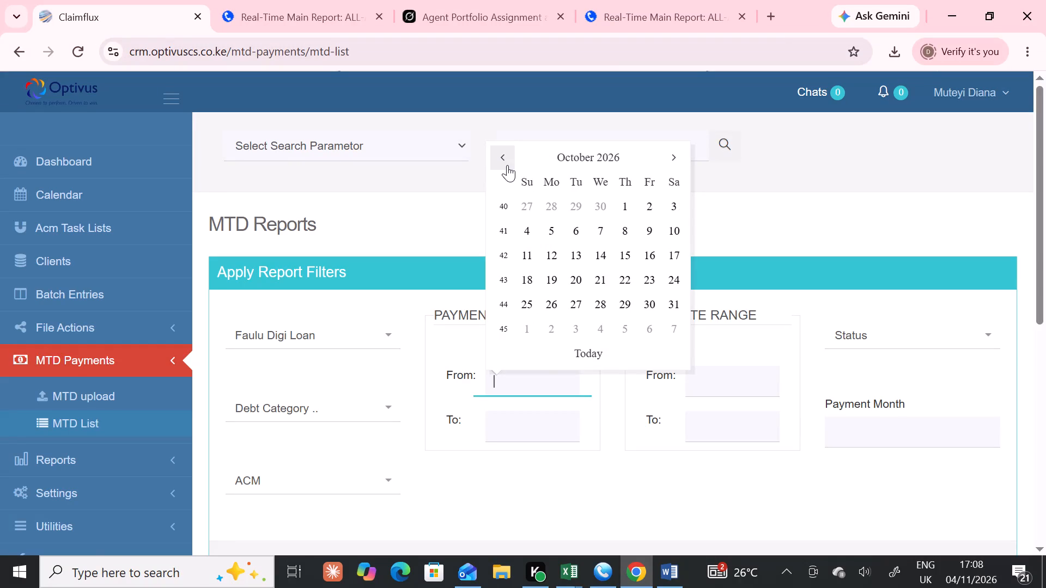
click(626, 208)
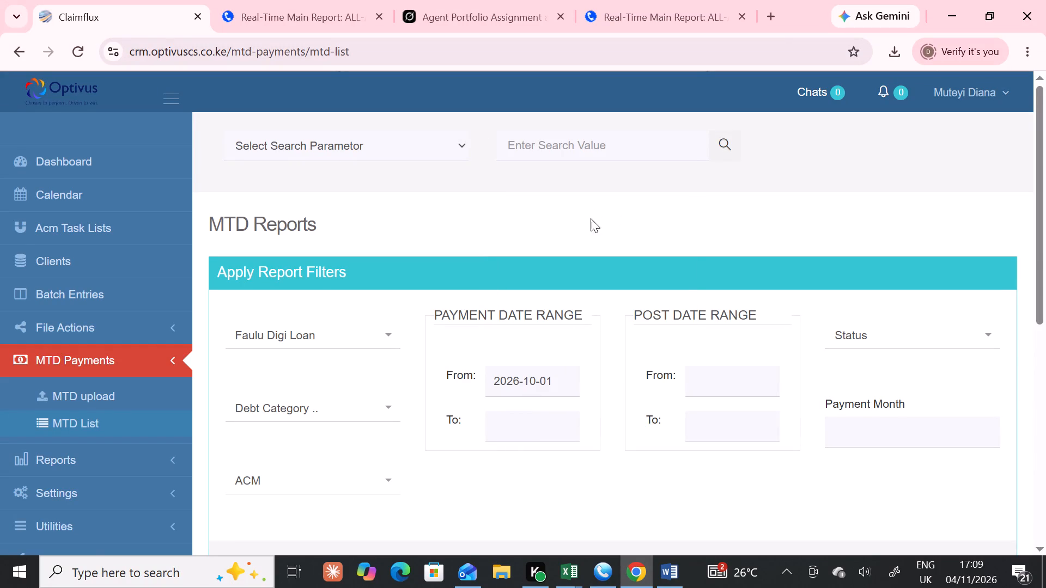
click(550, 438)
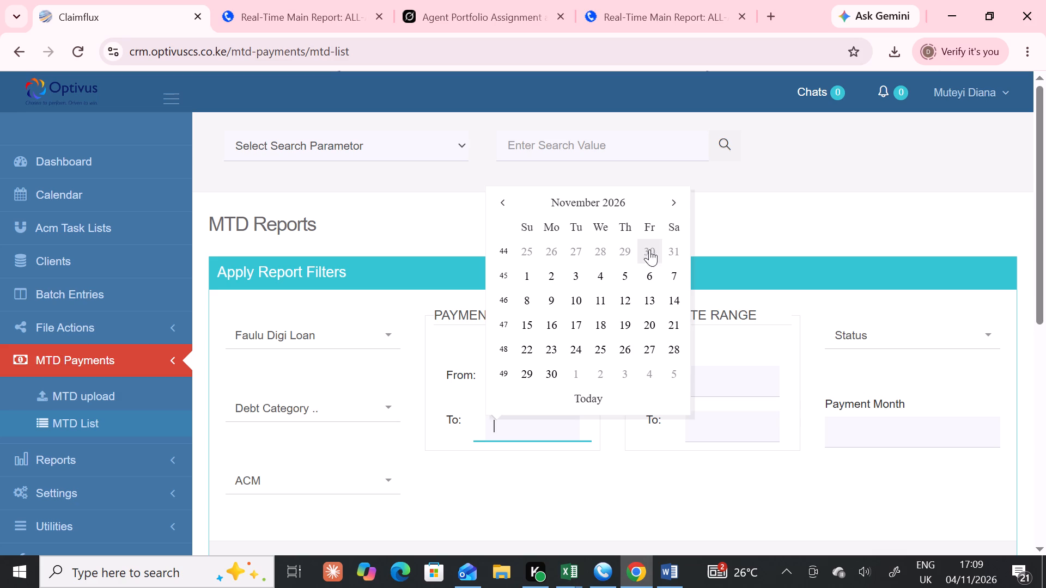
click(662, 243)
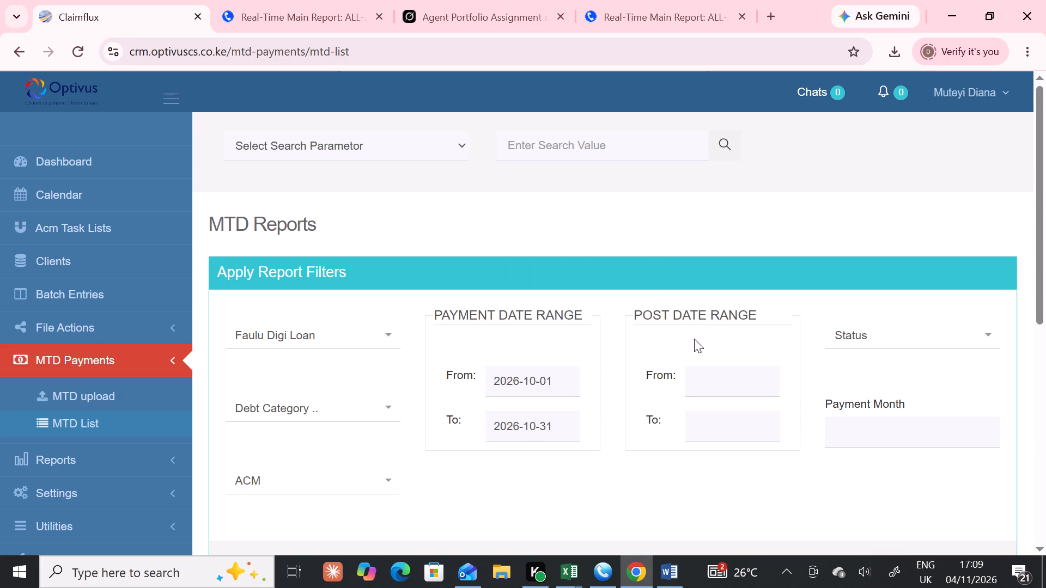
Set the payment status to Not Confirmed and the ACM to the fourth match for "mi", and submit the report filters.
click(914, 338)
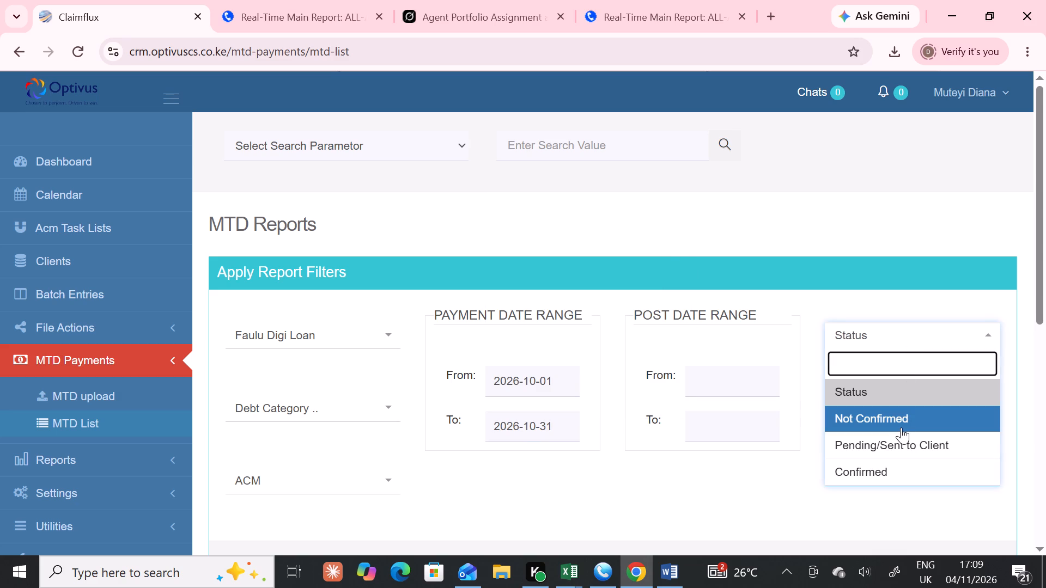
click(900, 416)
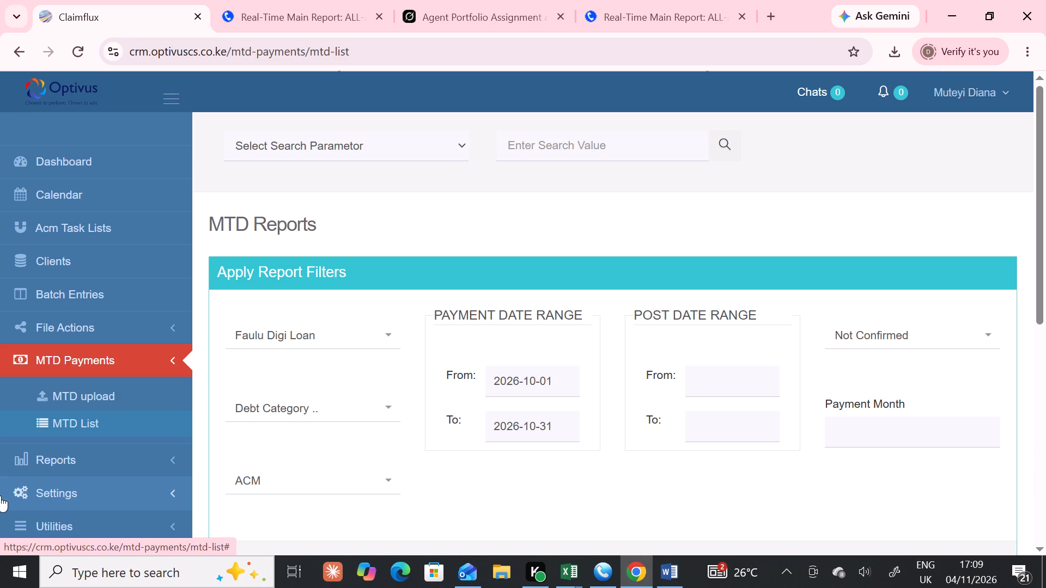
click(258, 475)
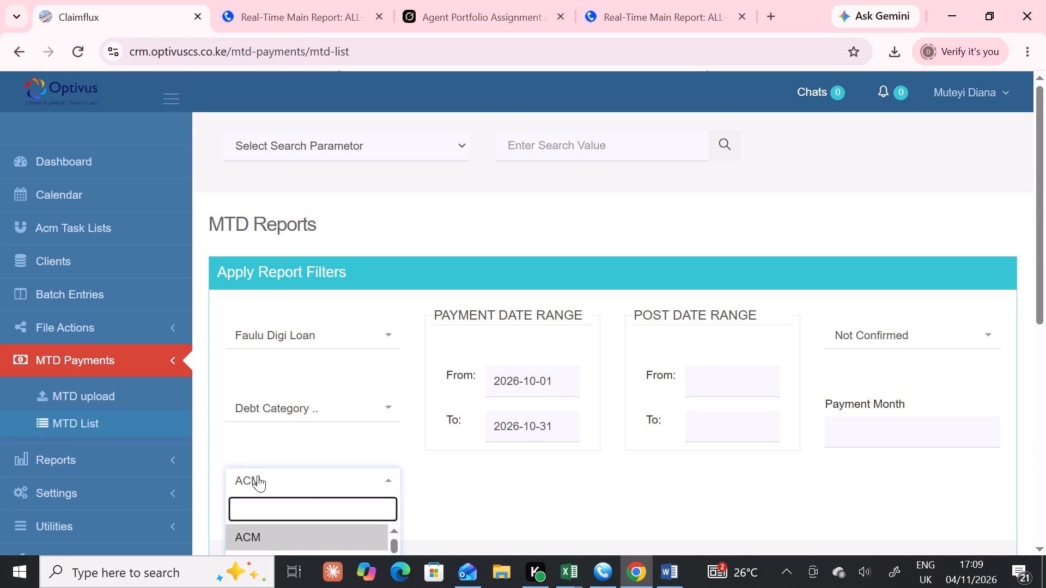
key(m)
key(i)
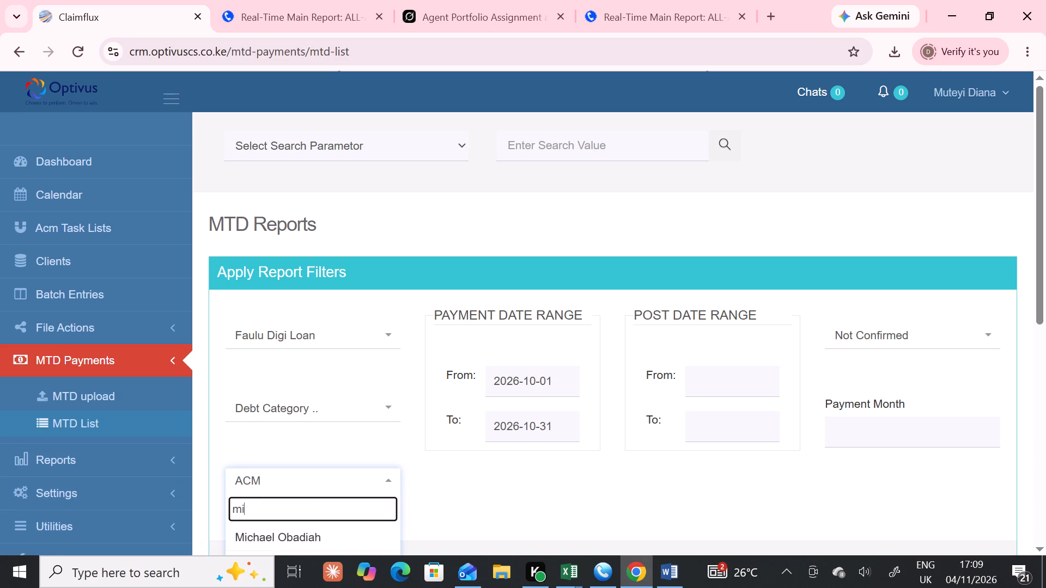
scroll(253, 499, down, 1)
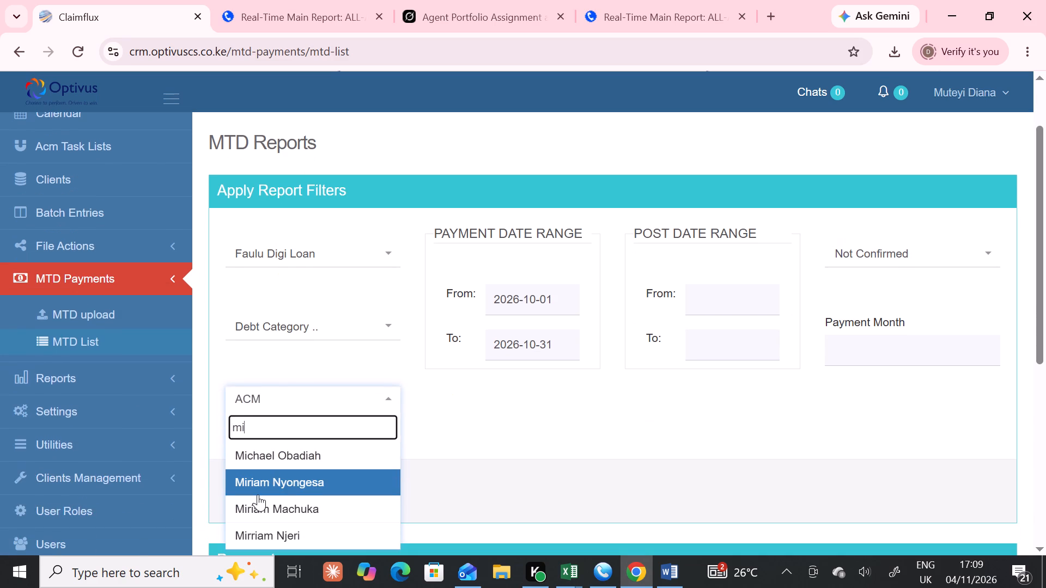
click(266, 531)
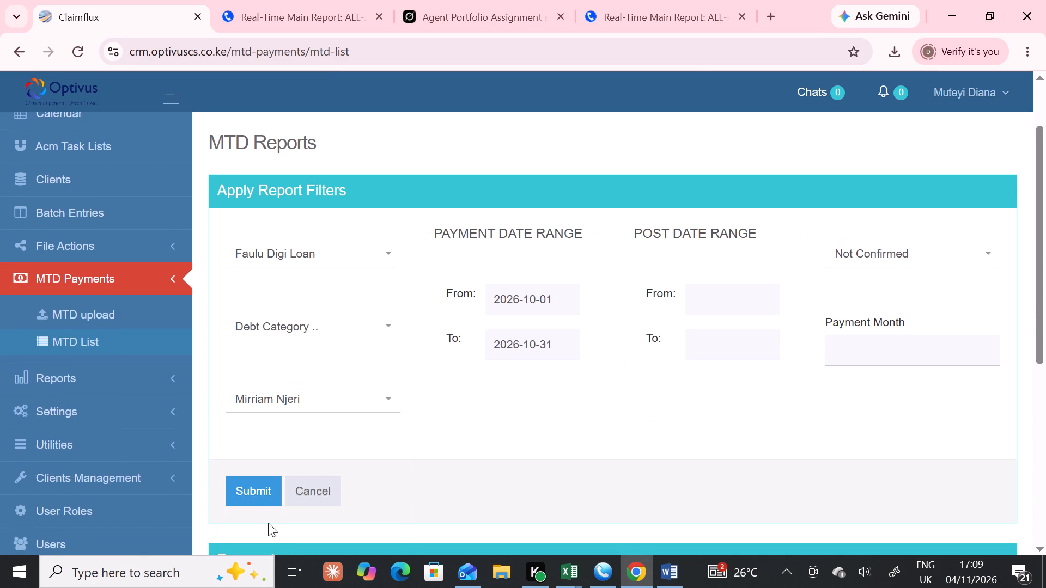
click(264, 491)
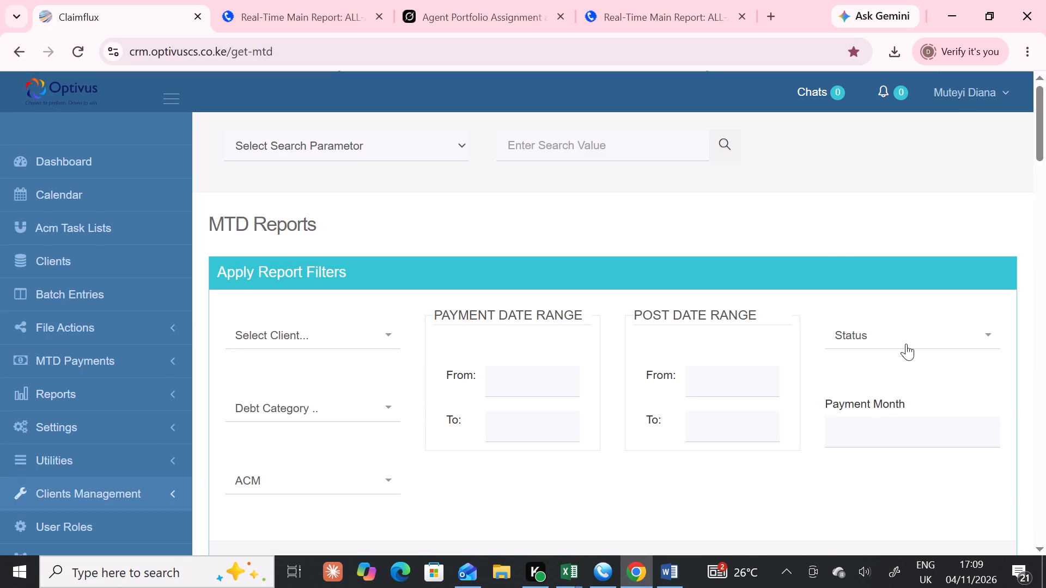
Export the filtered Payments list from the MTD report as an Excel file.
scroll(916, 314, down, 2)
scroll(817, 455, down, 2)
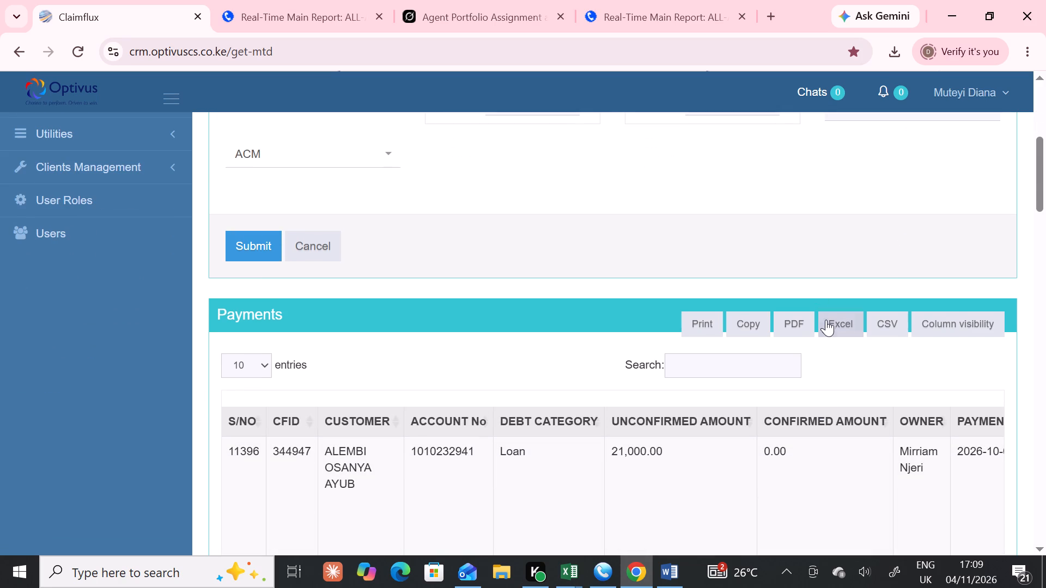
click(828, 314)
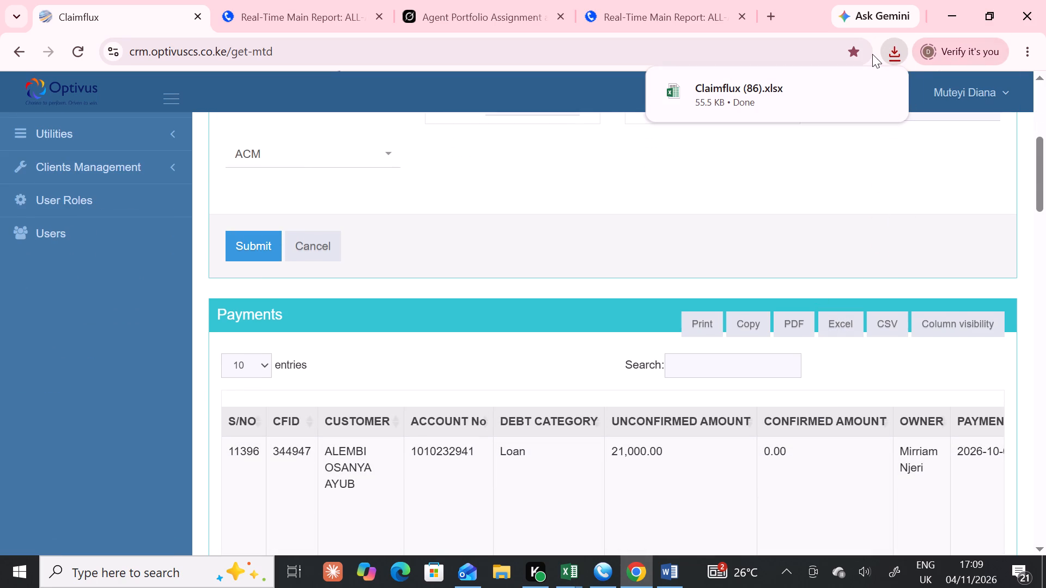
Open the newly downloaded payments export in Excel and enable editing of the workbook.
click(664, 88)
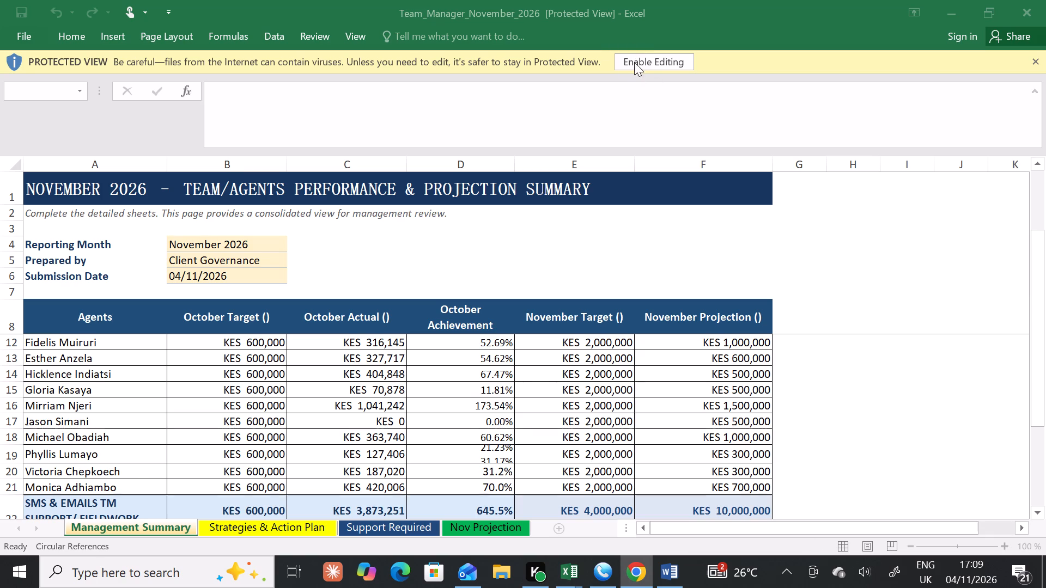
click(634, 62)
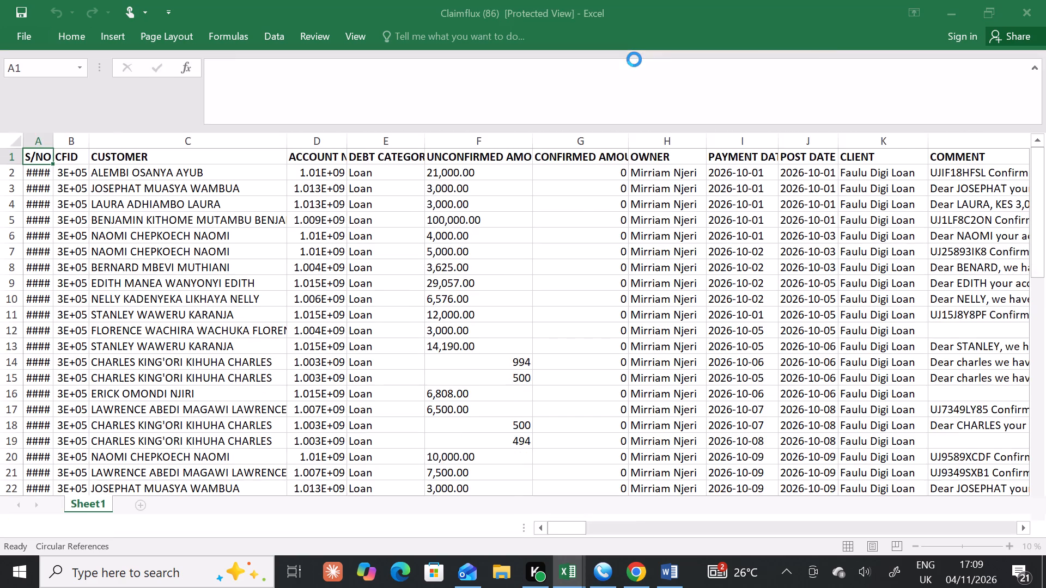
Convert the Unconfirmed Amount column to numbers using Text to Columns with the Delimited type and General format.
click(452, 198)
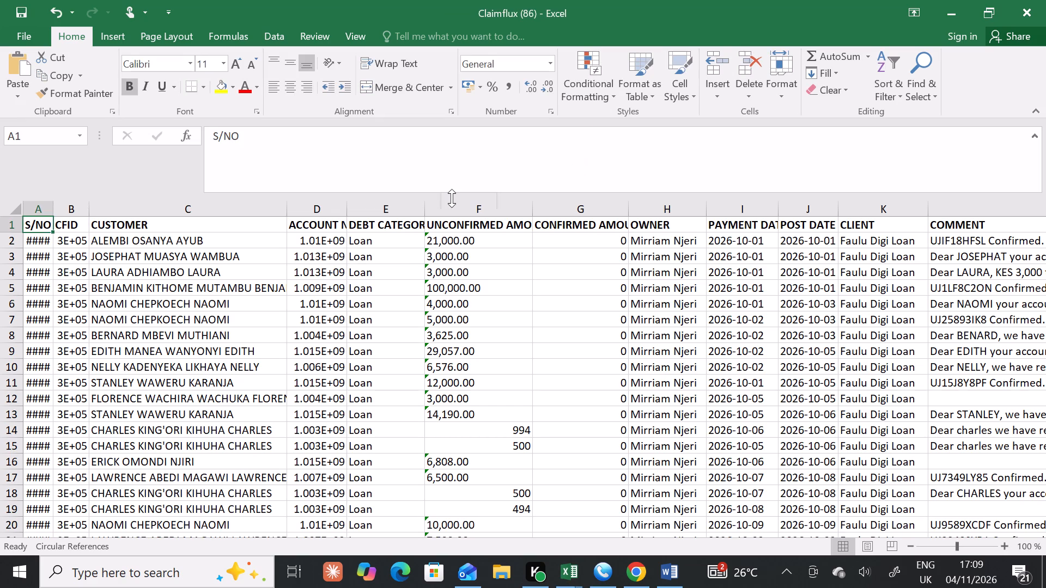
click(459, 205)
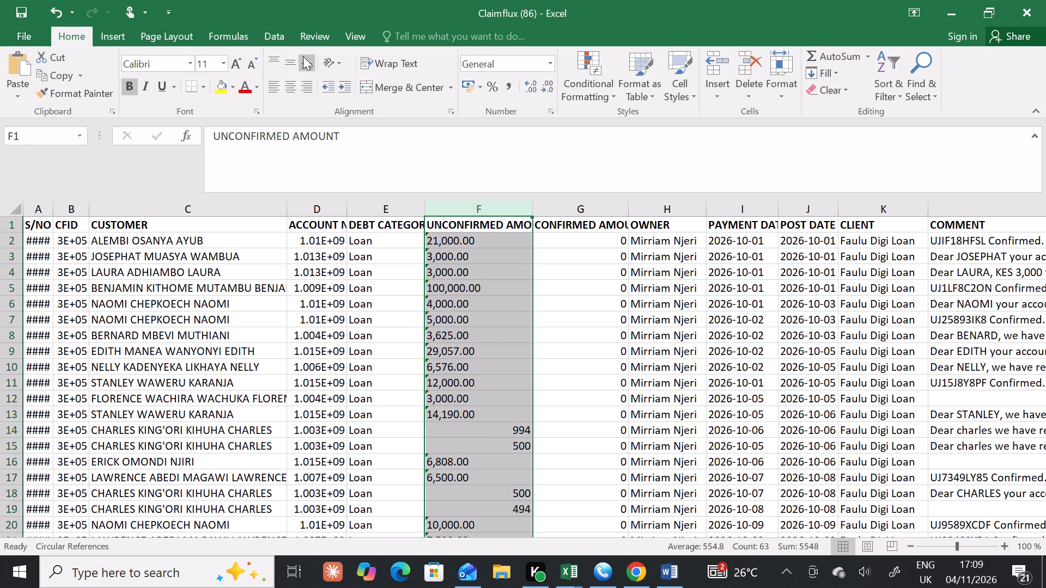
click(273, 46)
click(273, 37)
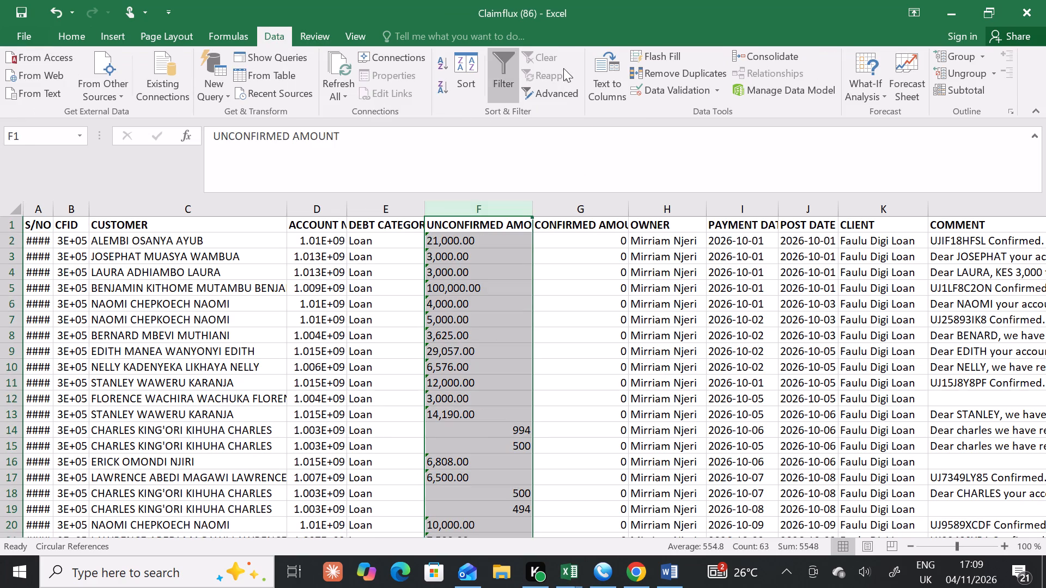
click(597, 68)
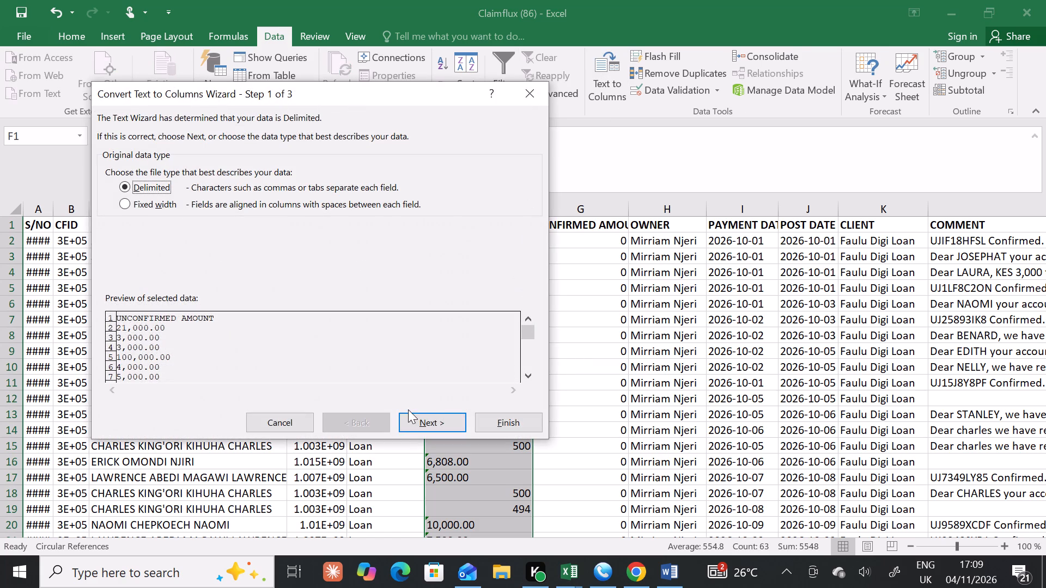
click(406, 416)
click(419, 426)
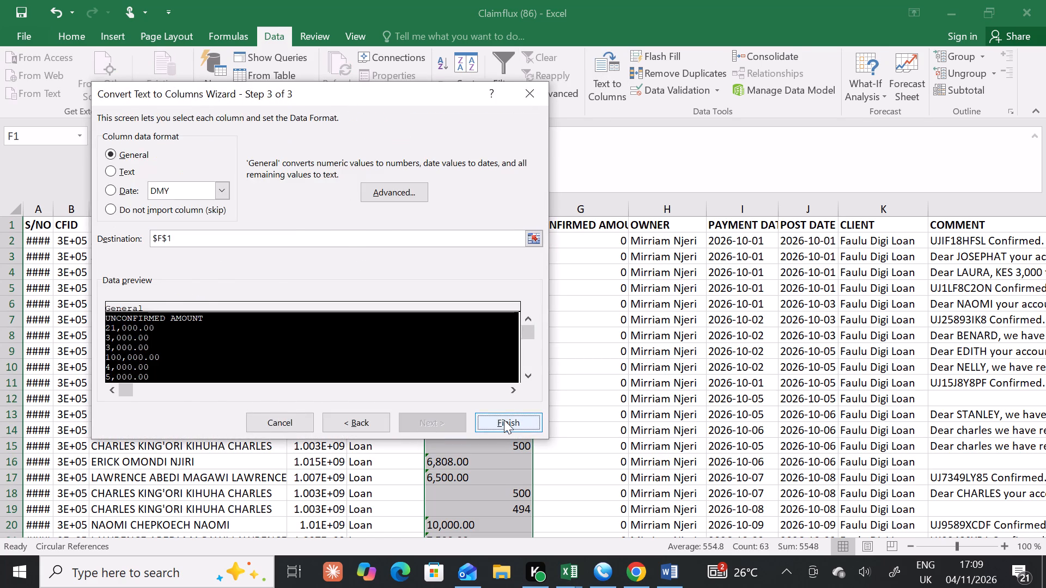
click(504, 420)
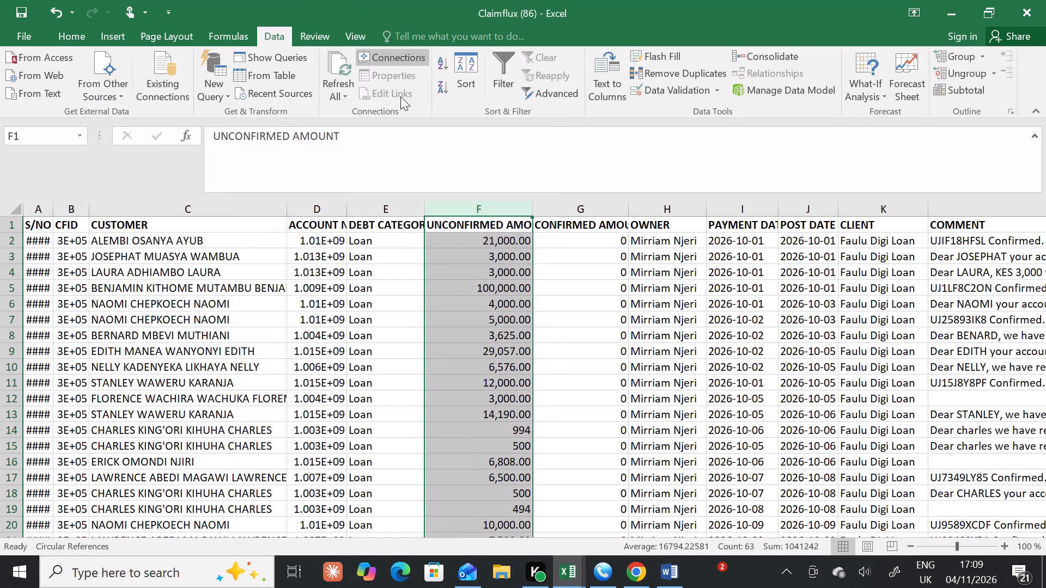
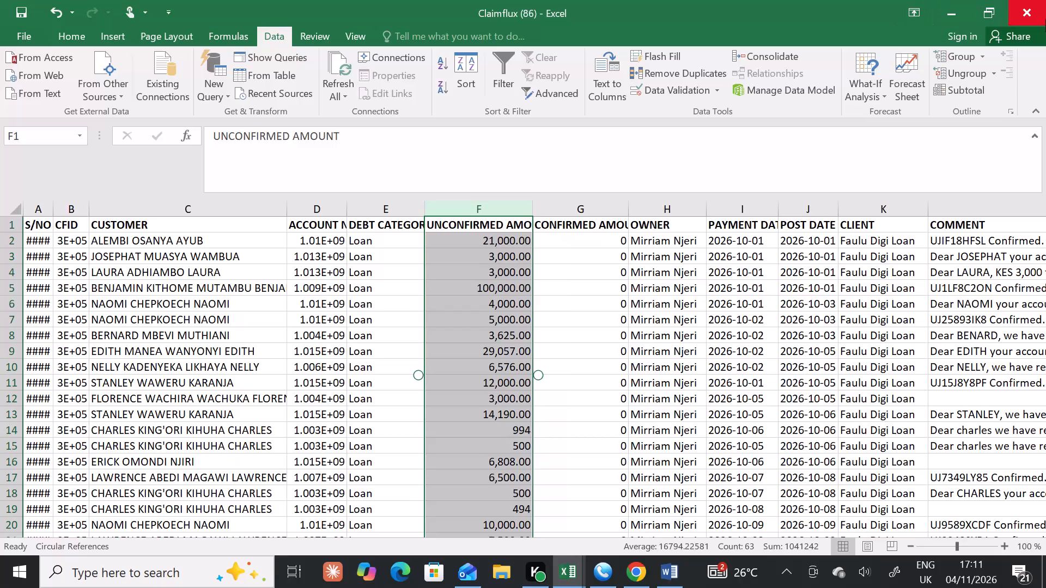
Close the Claimflux (86) payments export without saving its changes.
click(1045, 19)
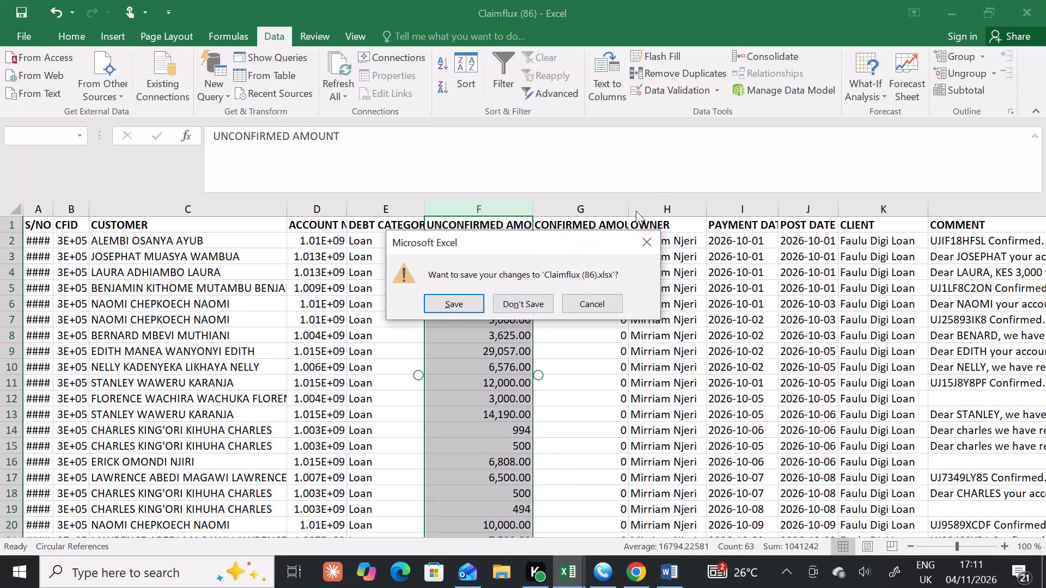
click(527, 301)
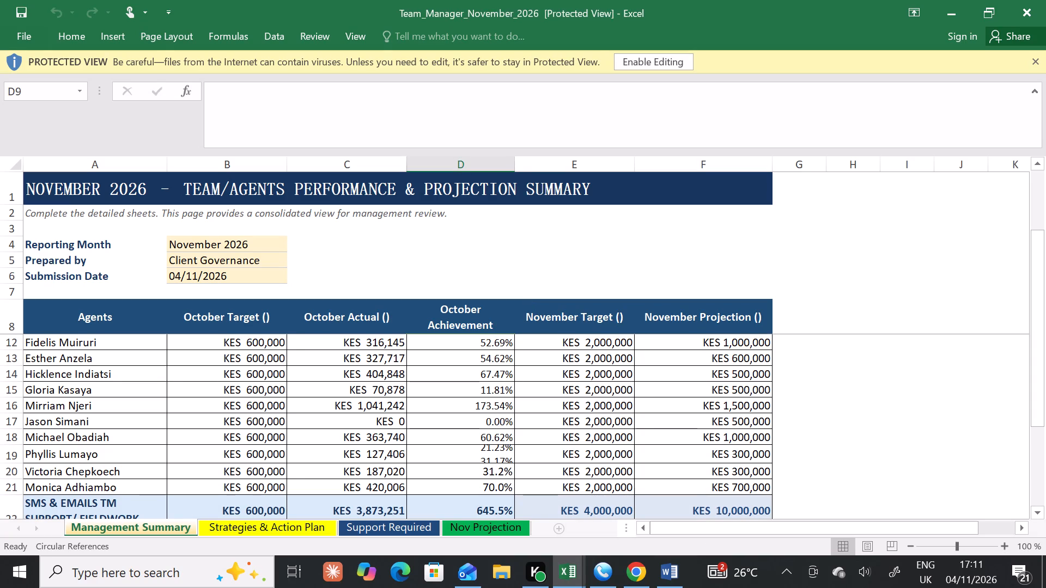
Review the agents' October actual and achievement figures on the Management Summary sheet of the team manager workbook.
scroll(418, 362, down, 1)
scroll(402, 462, down, 1)
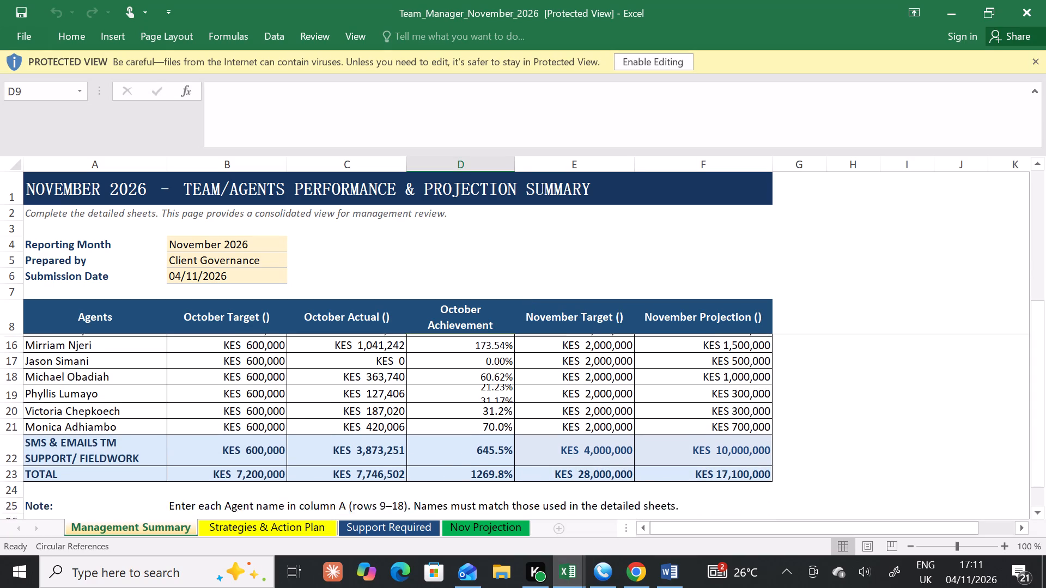
scroll(402, 463, up, 1)
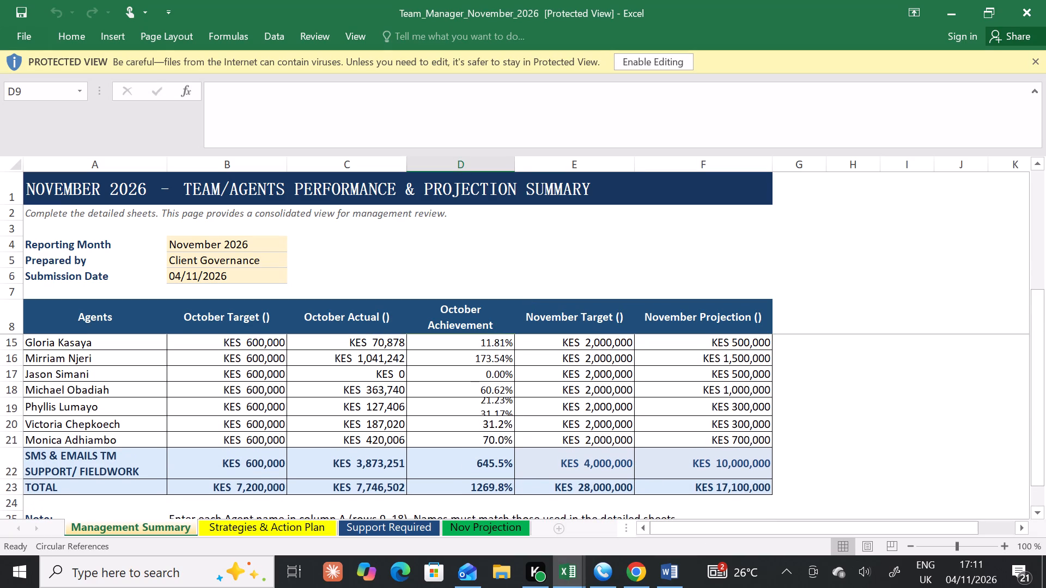
scroll(402, 463, up, 2)
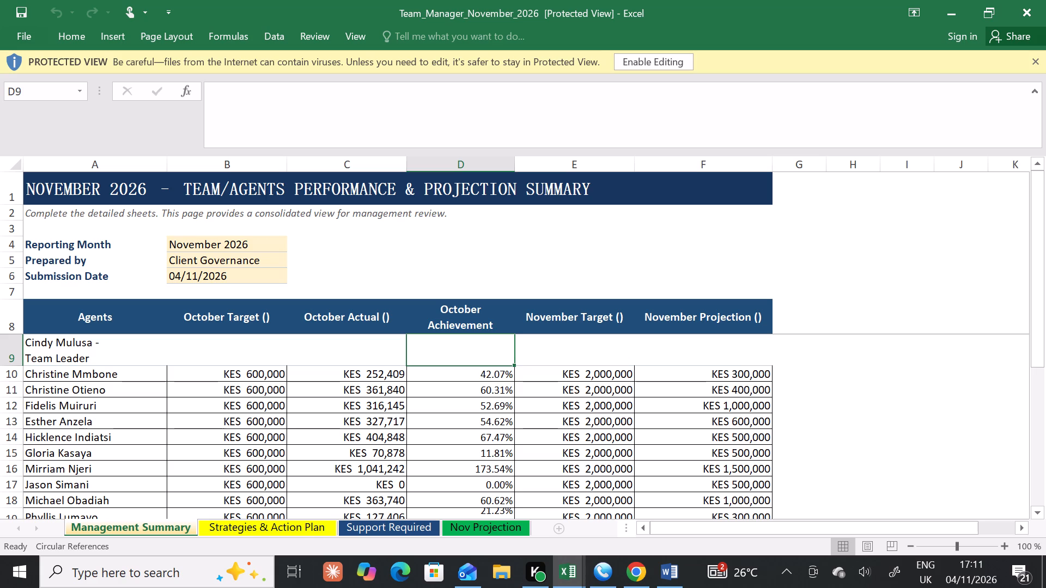
scroll(399, 444, up, 1)
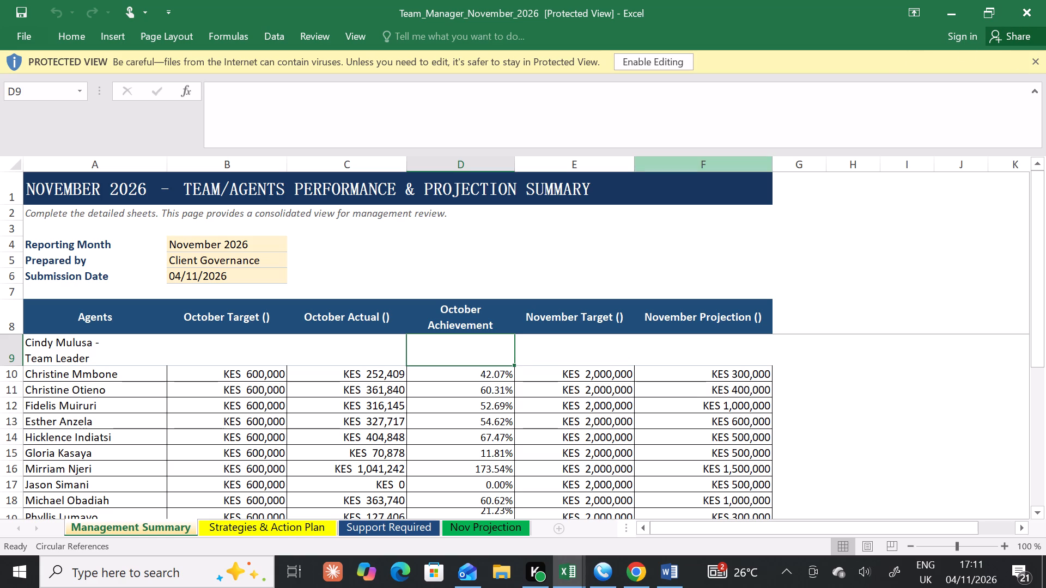
Return to Claimflux in Chrome and filter the MTD report by client Equity Mobile Loan and payment dates 2026-10-01 to 2026-10-30.
click(990, 23)
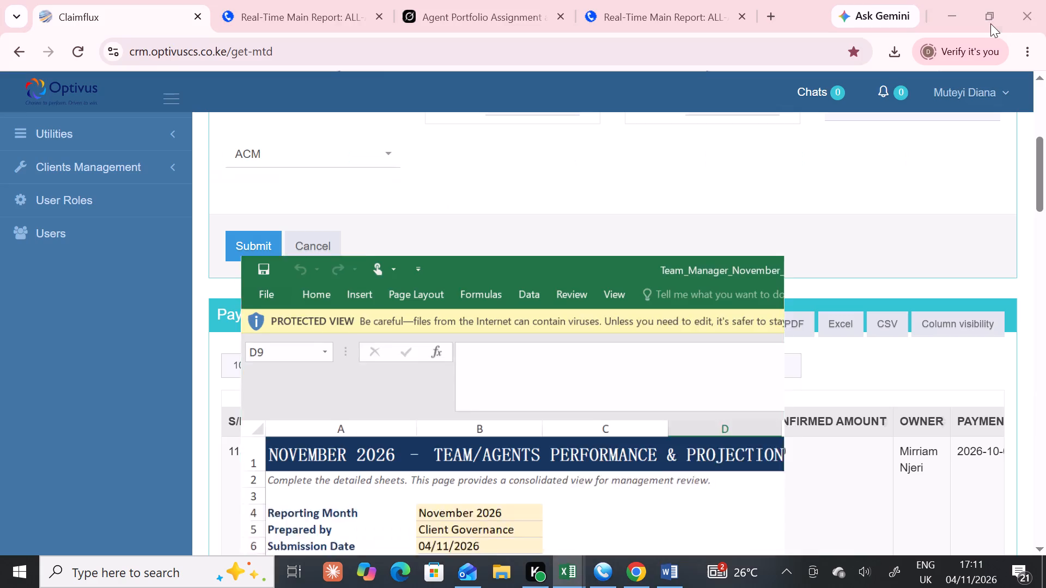
click(104, 392)
scroll(270, 332, up, 1)
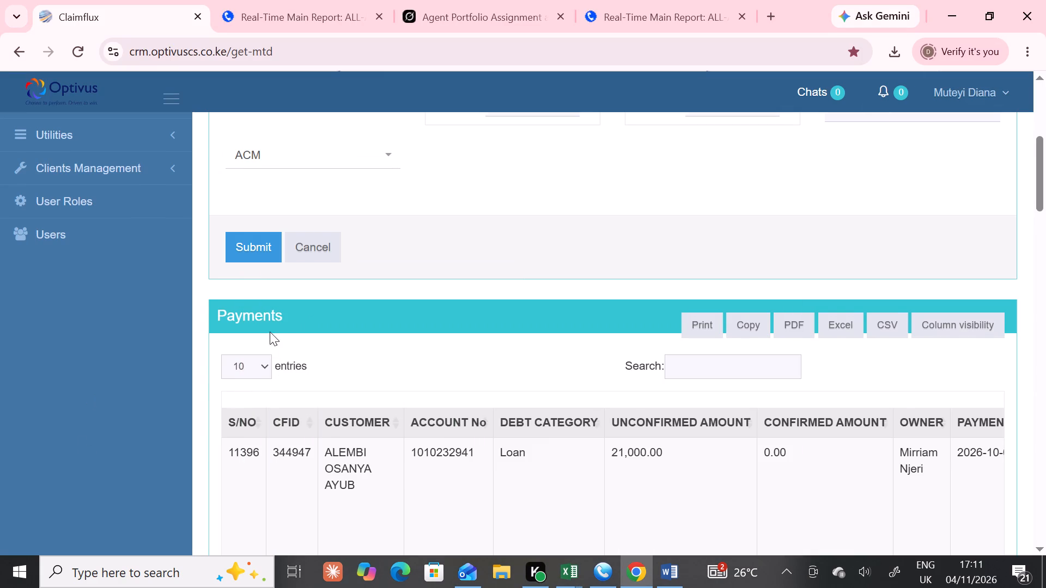
scroll(270, 332, up, 1)
click(344, 164)
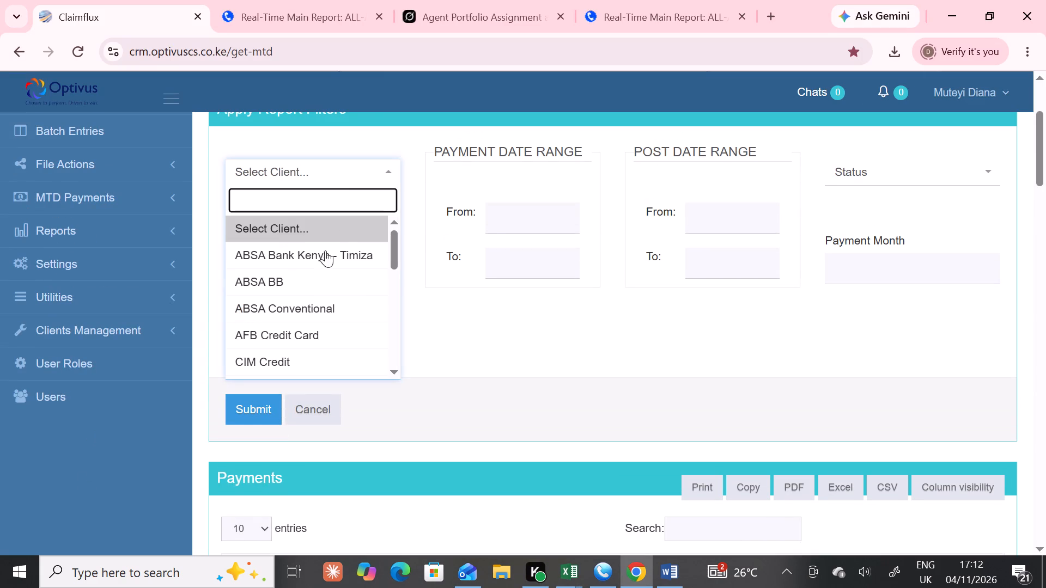
key(e)
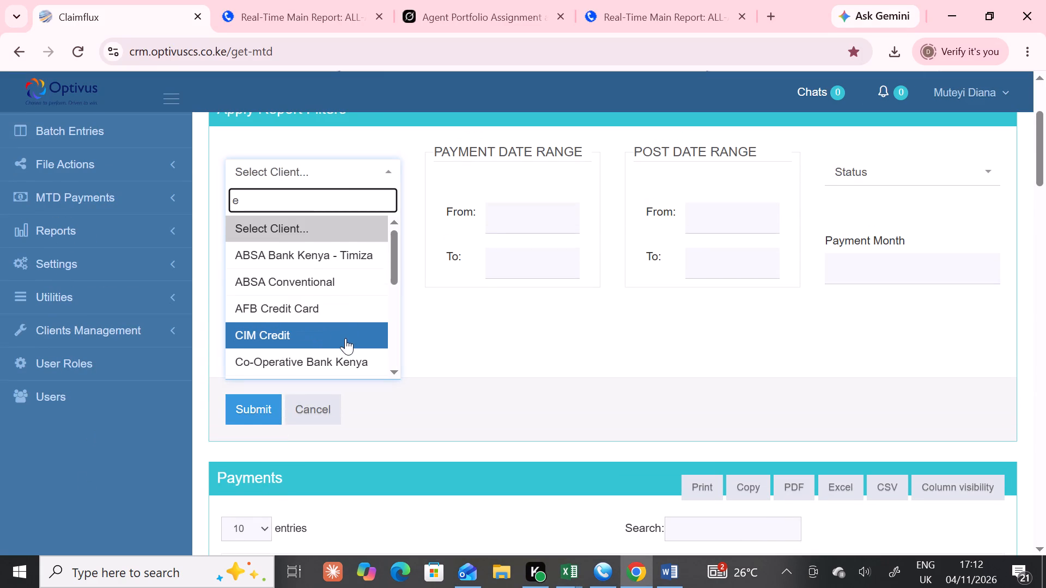
key(q)
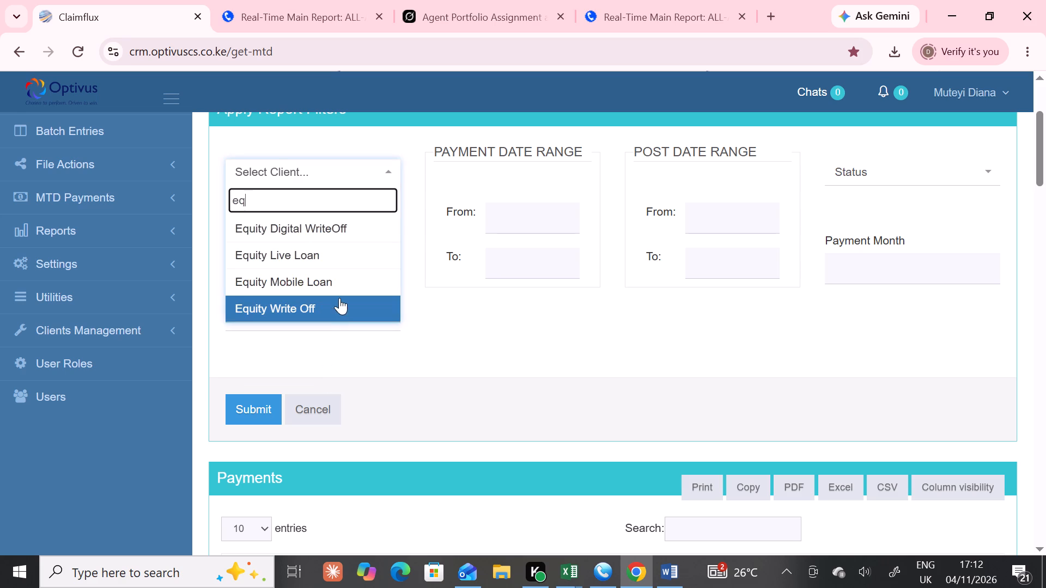
click(339, 277)
click(496, 219)
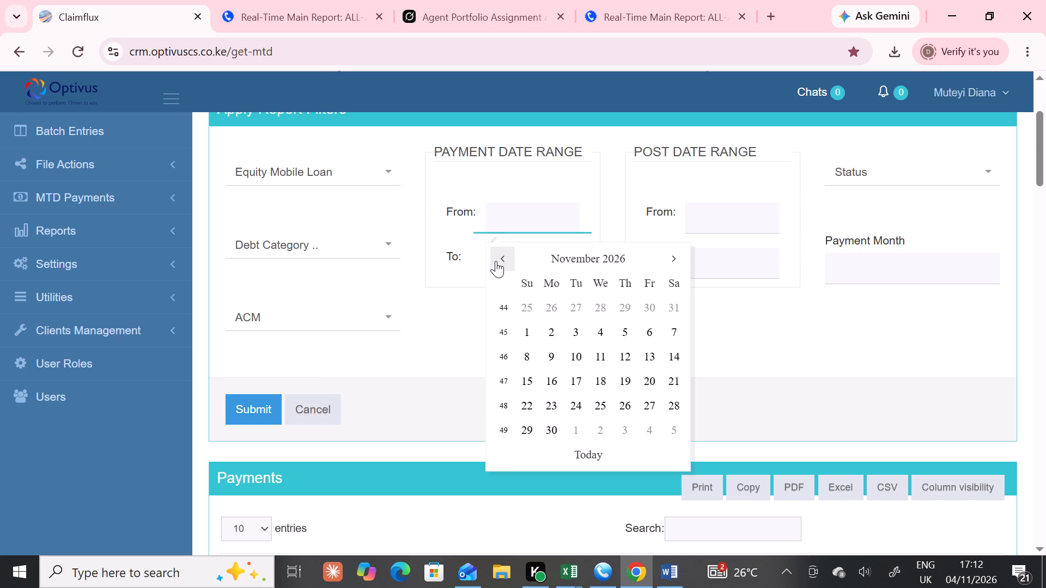
click(496, 261)
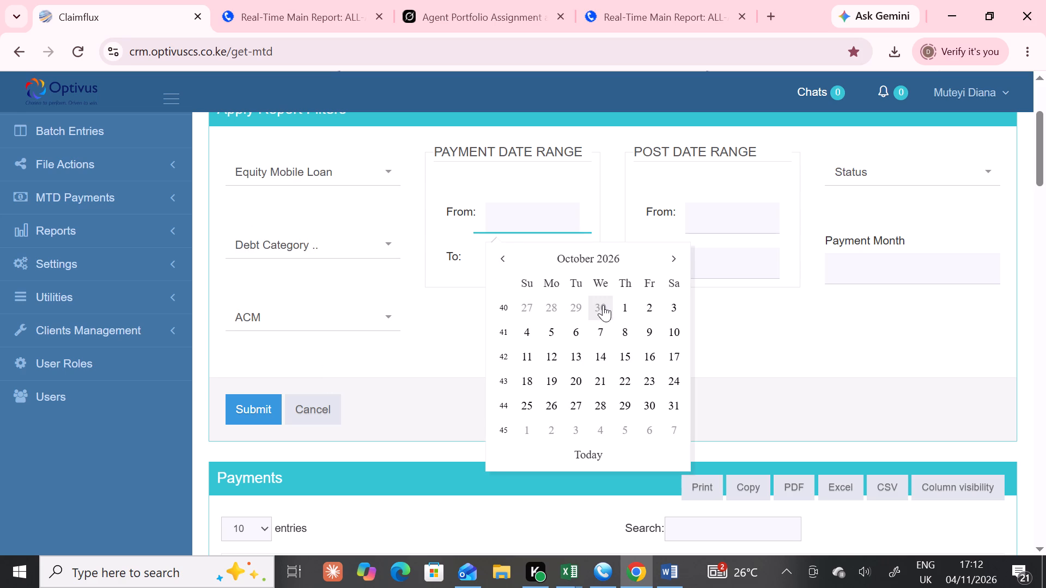
click(615, 305)
click(562, 277)
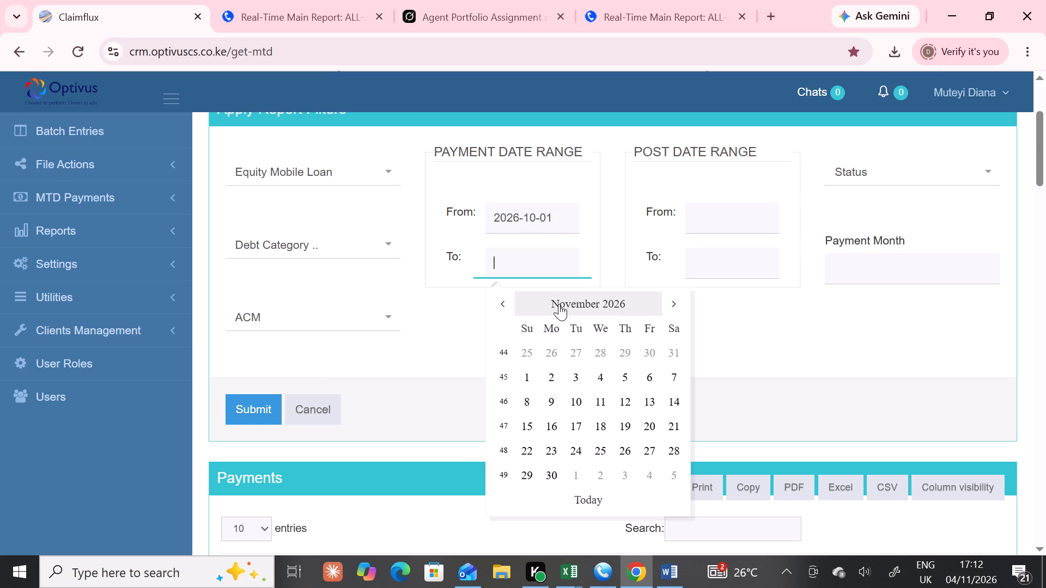
click(512, 309)
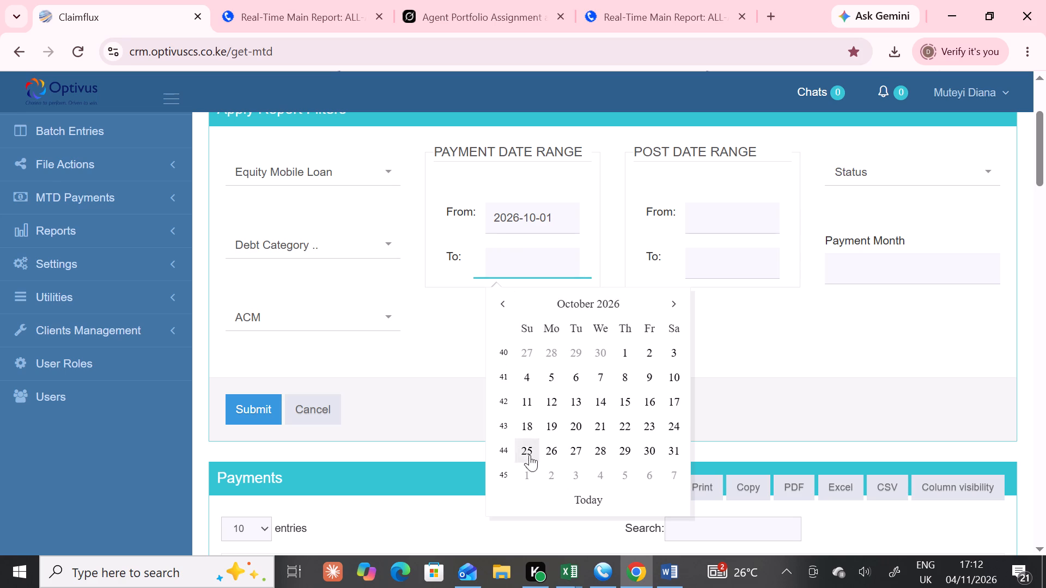
click(644, 453)
Set the payment status to Not Confirmed and the ACM to the match for "pau", and submit the report filters.
click(838, 179)
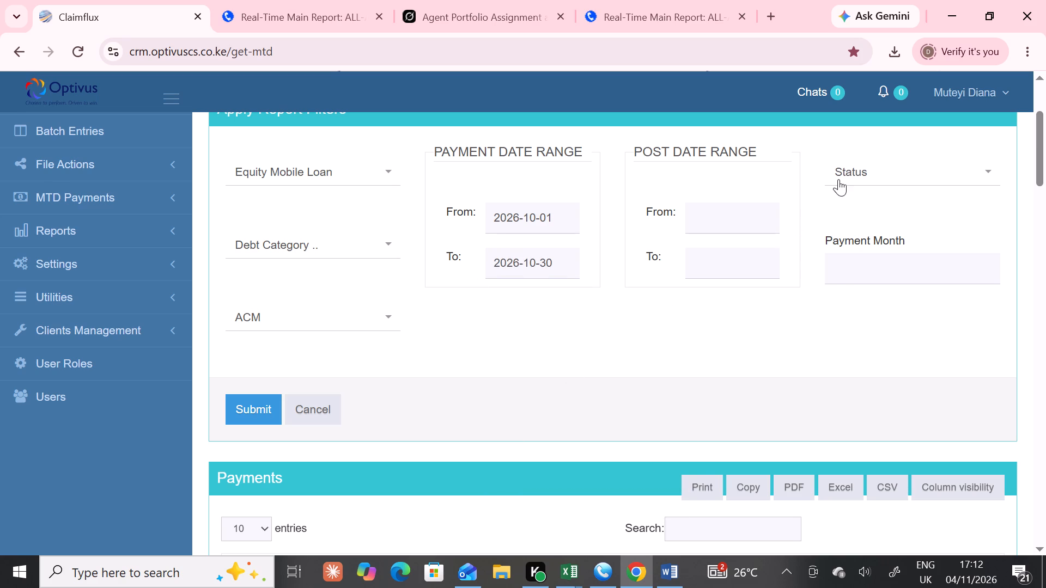
click(852, 265)
click(291, 321)
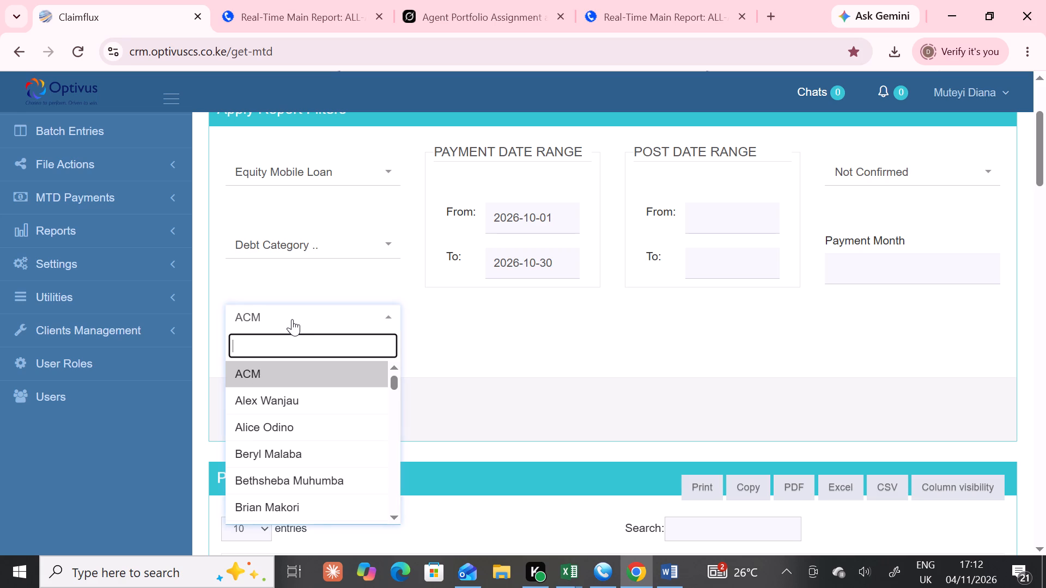
key(p)
key(a)
key(u)
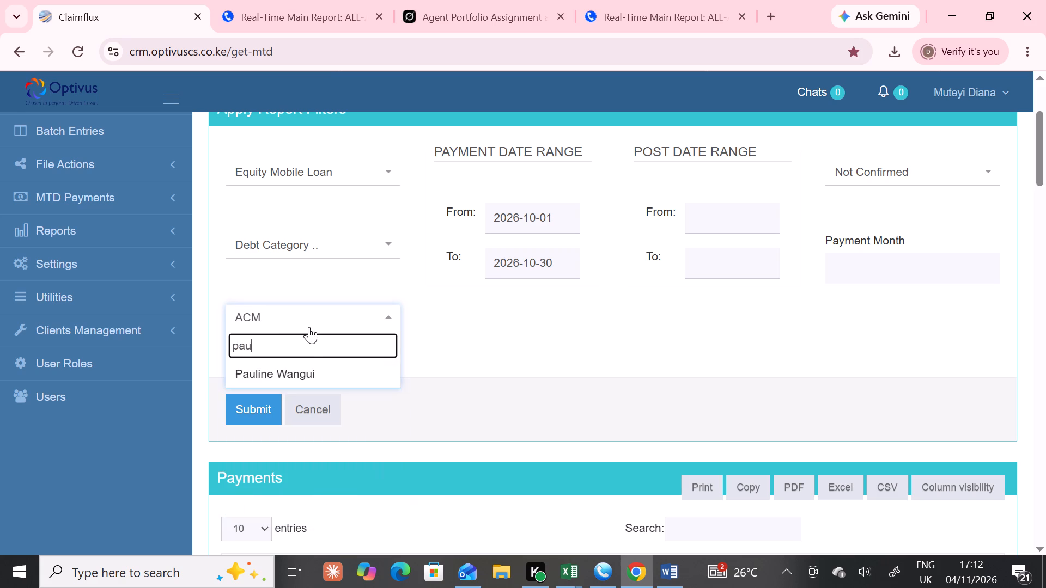
click(307, 367)
click(266, 400)
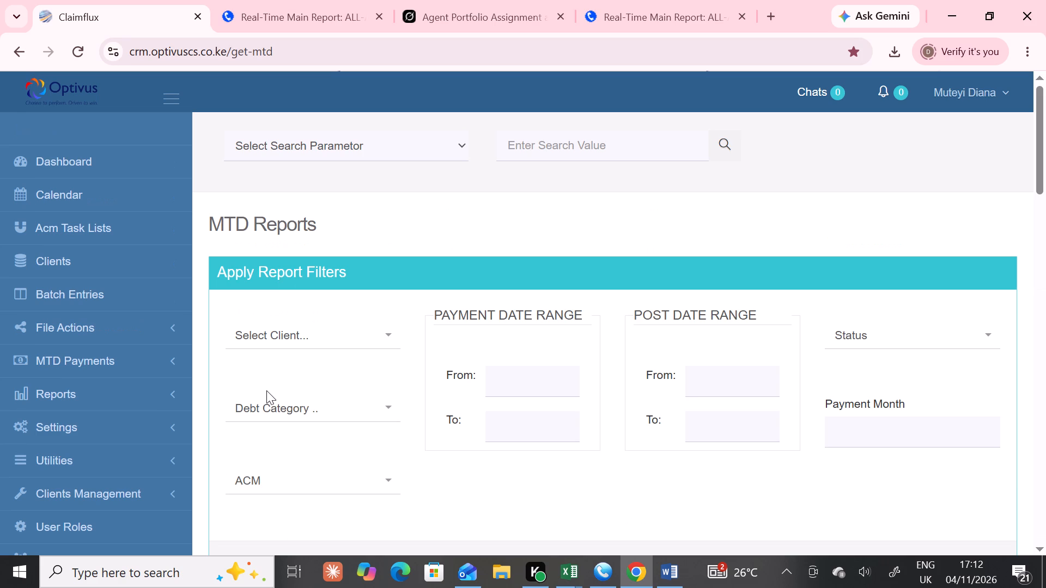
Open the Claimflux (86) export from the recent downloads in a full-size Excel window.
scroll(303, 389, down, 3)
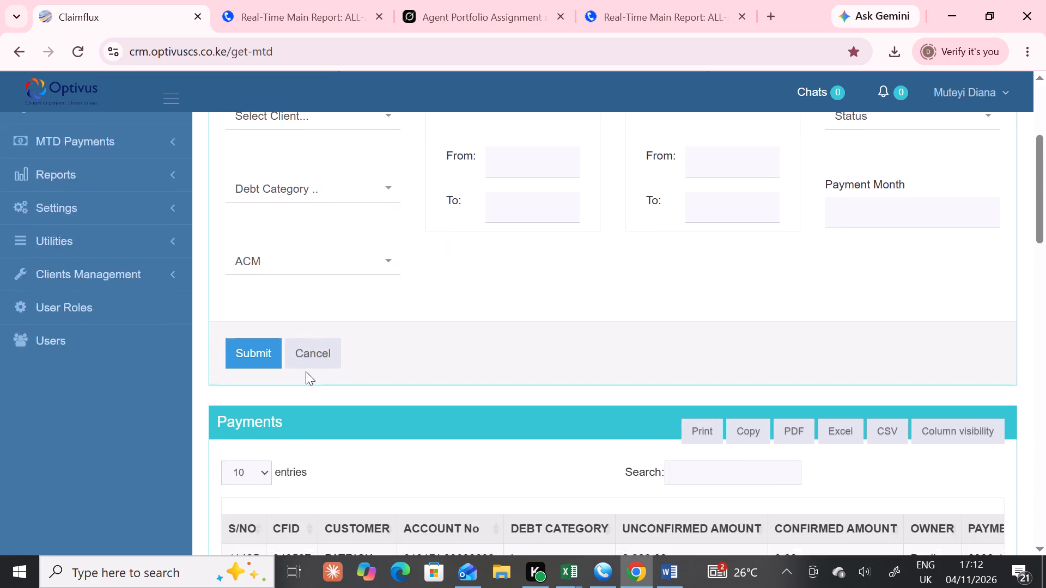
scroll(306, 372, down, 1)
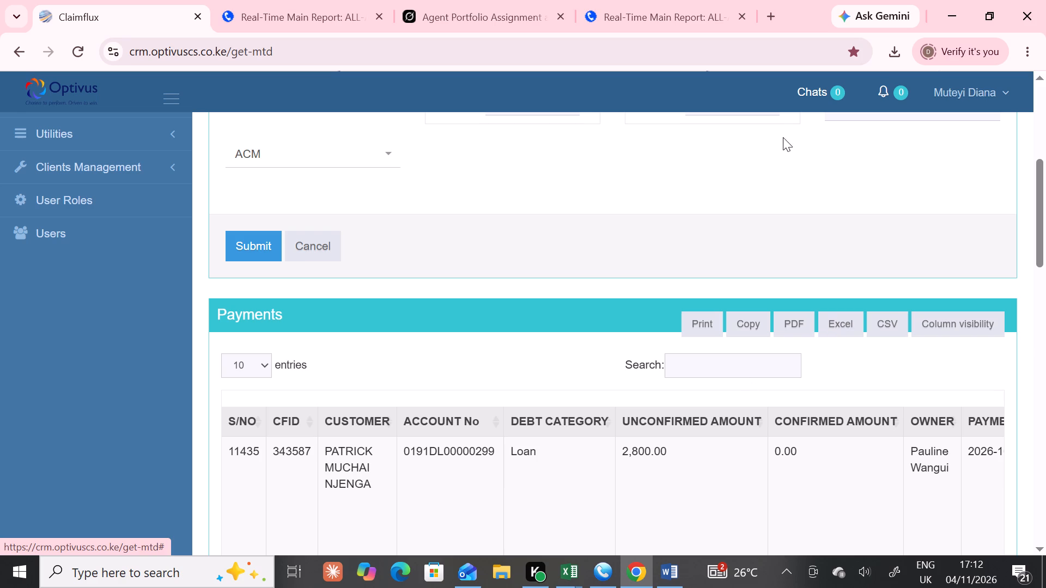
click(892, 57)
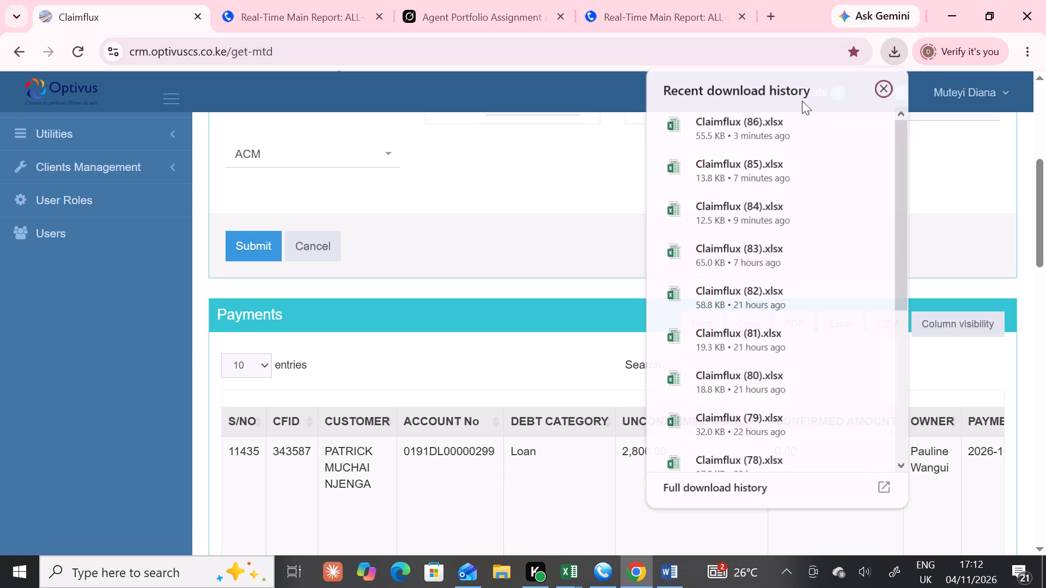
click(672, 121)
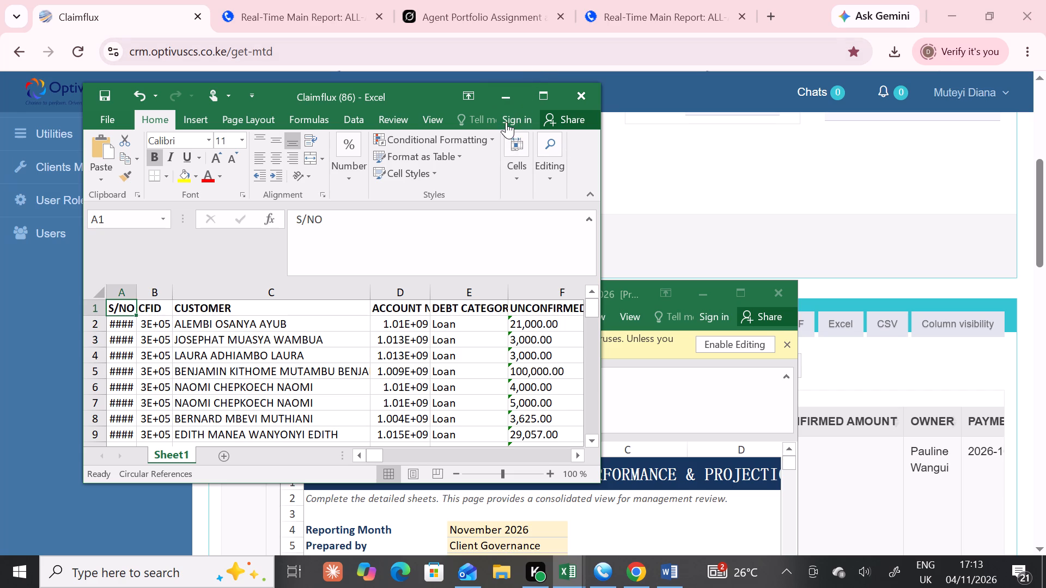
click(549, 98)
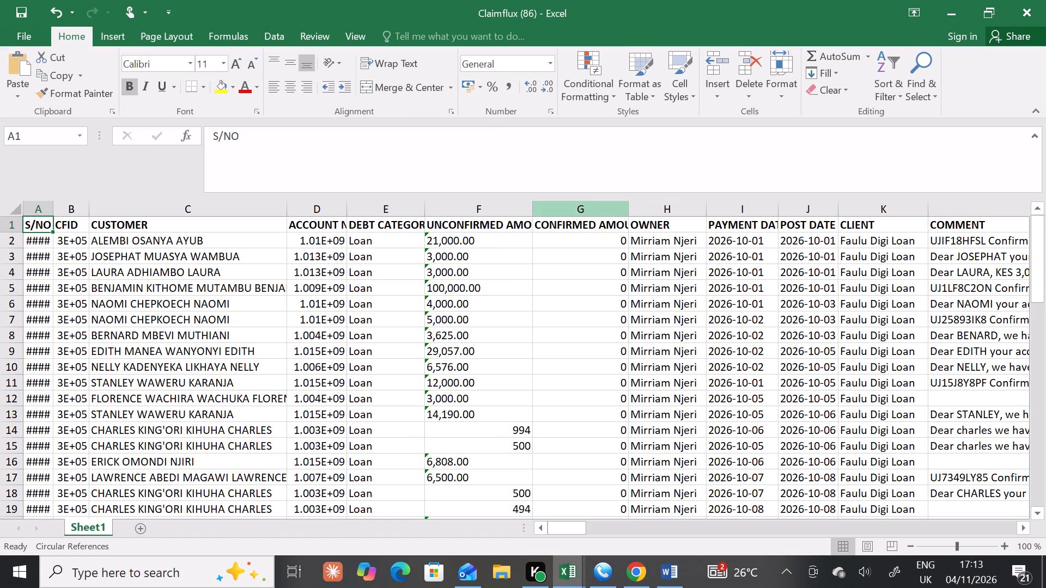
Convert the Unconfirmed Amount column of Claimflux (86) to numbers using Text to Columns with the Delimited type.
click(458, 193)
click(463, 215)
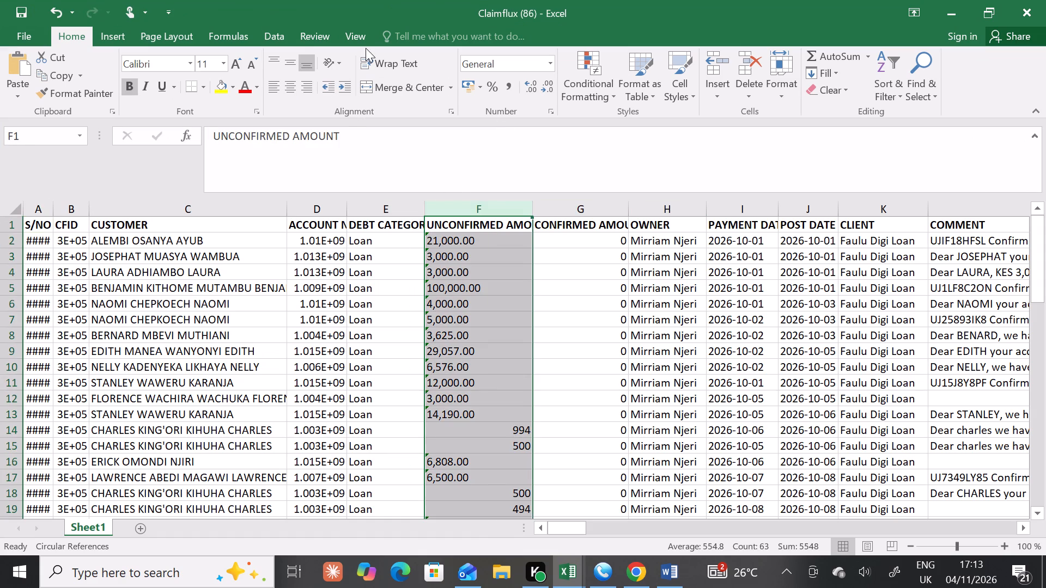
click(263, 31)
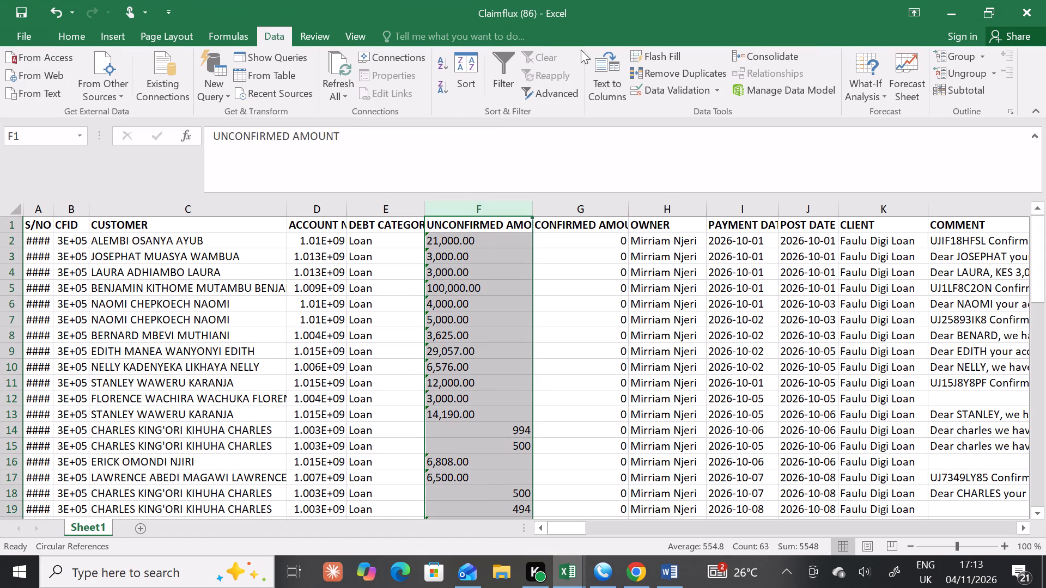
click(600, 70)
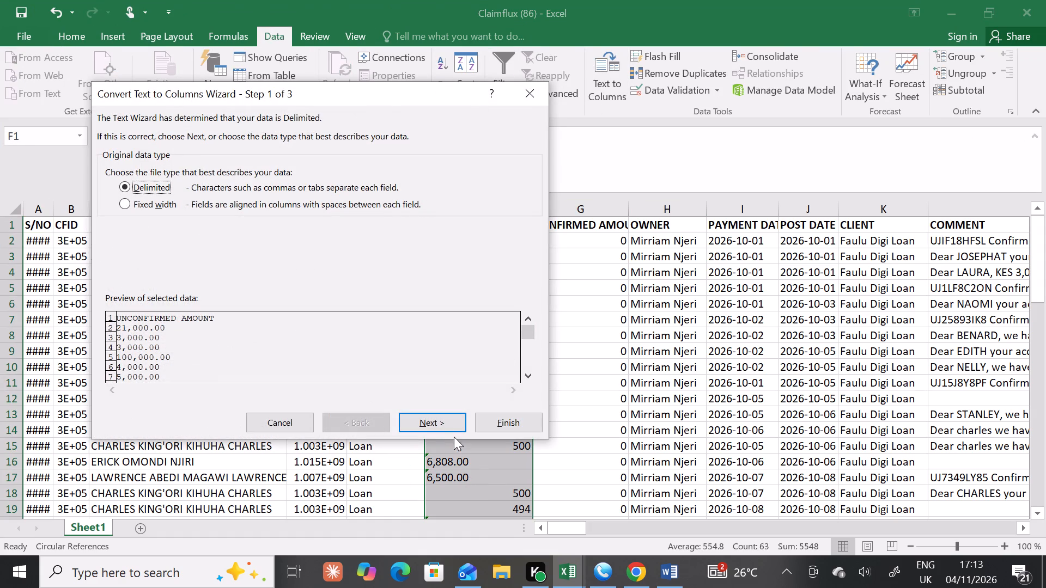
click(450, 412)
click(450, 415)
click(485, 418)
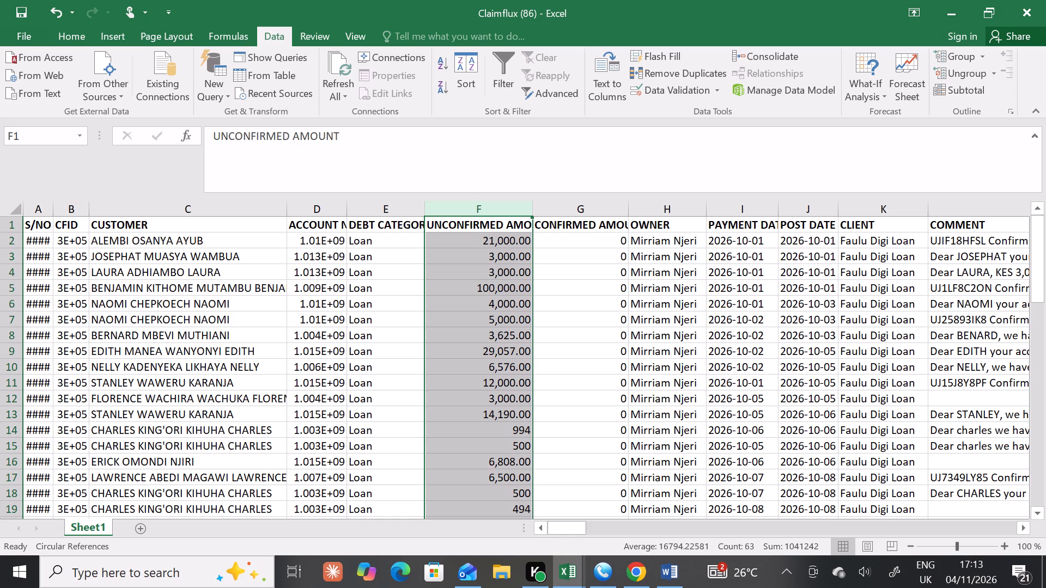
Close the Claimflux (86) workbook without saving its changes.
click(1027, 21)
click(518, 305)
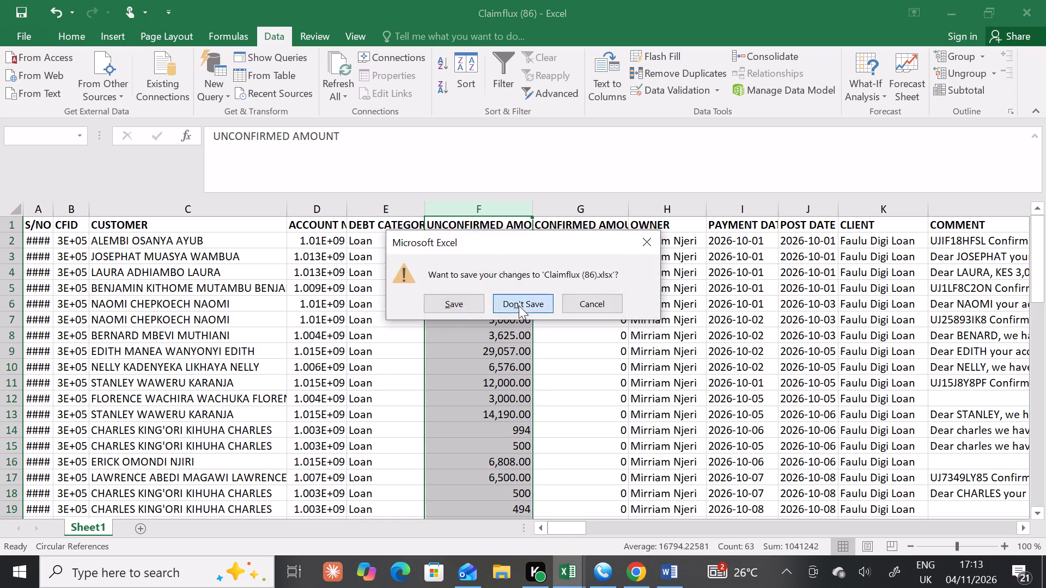
Export the filtered Equity Mobile Loan payments list from the MTD report as an Excel file.
click(644, 199)
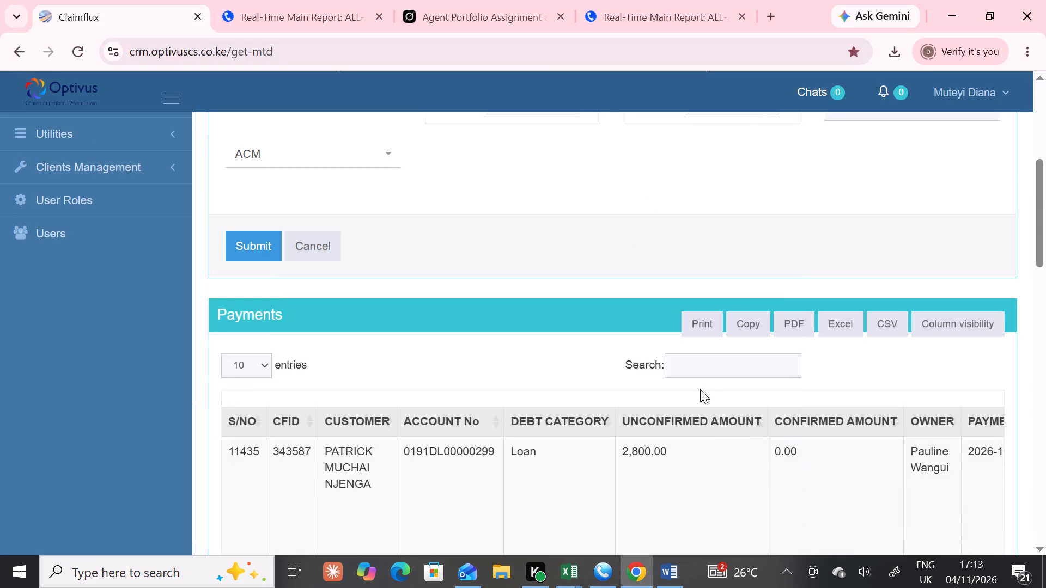
click(850, 309)
click(850, 317)
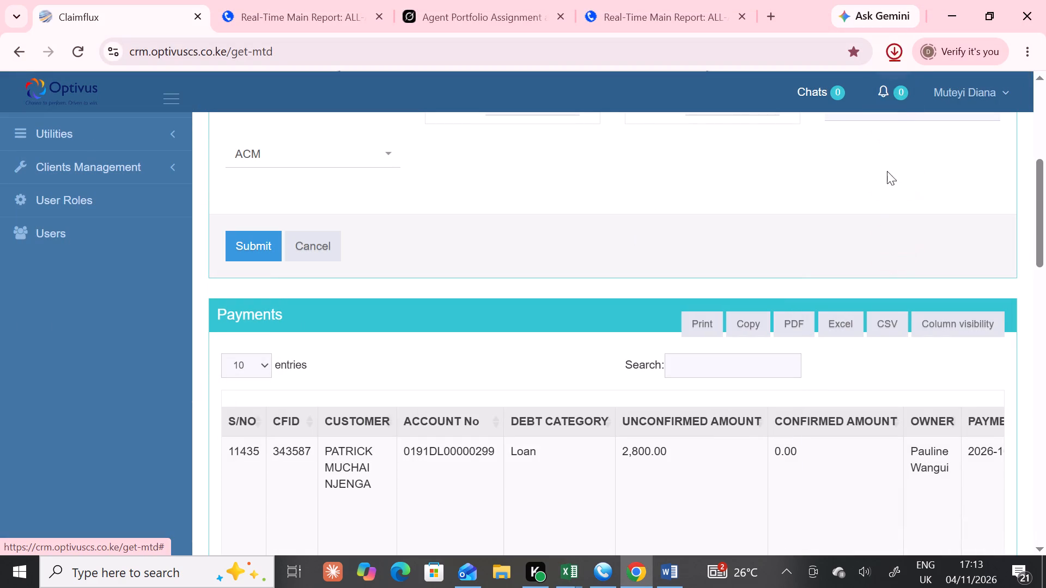
Open the newly downloaded Claimflux (87) export in Excel, enable editing and maximize its window.
click(733, 93)
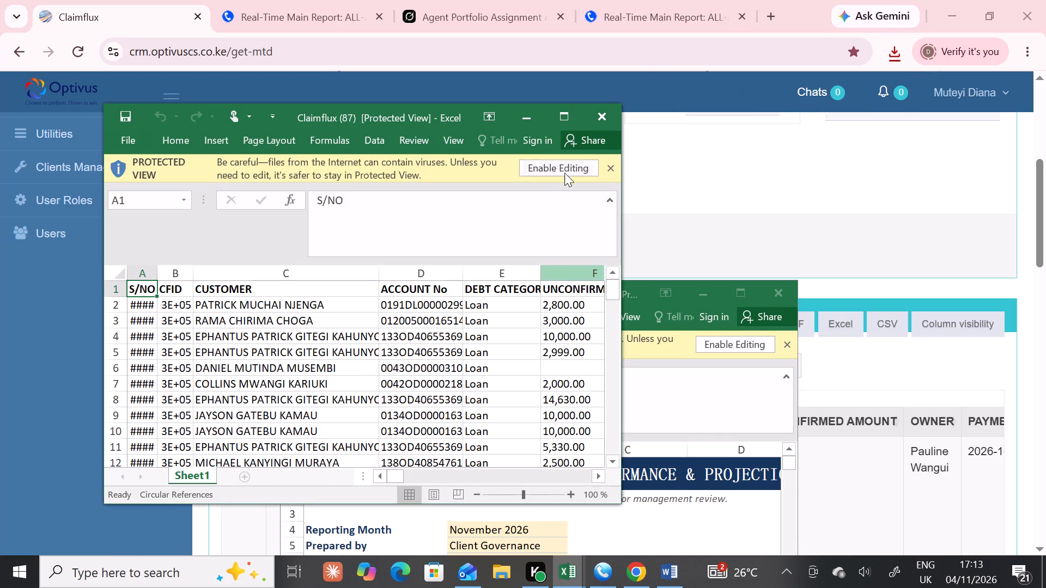
click(564, 171)
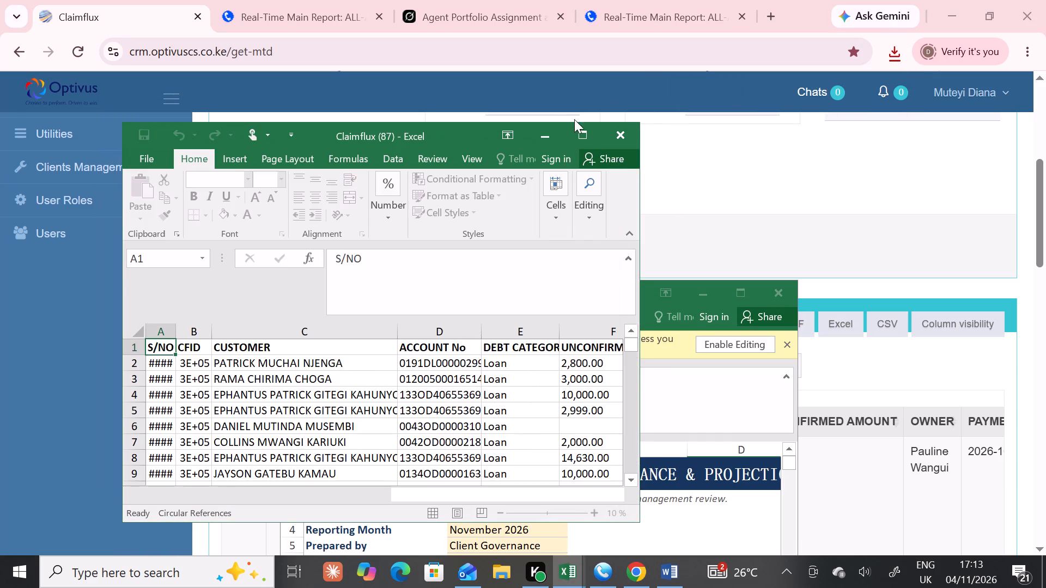
click(577, 132)
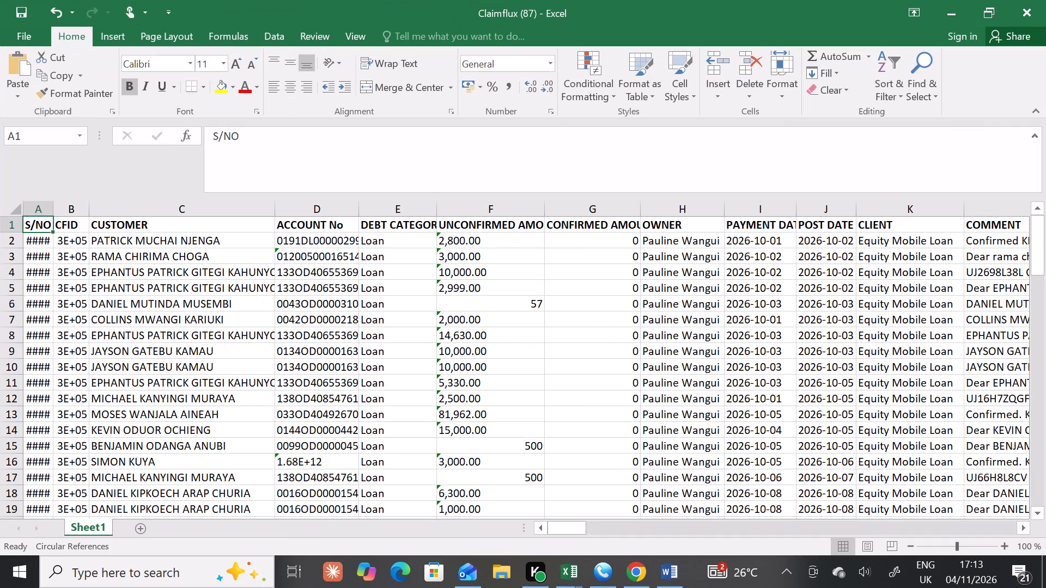
Convert the Unconfirmed Amount column of Claimflux (87) to numbers using Text to Columns with the Delimited type.
click(464, 203)
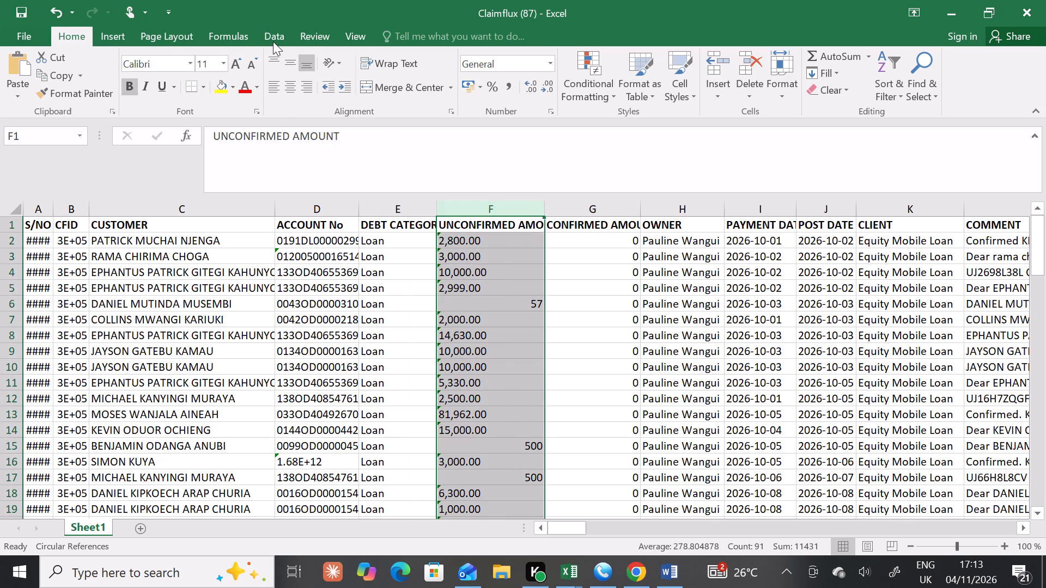
click(273, 41)
click(604, 79)
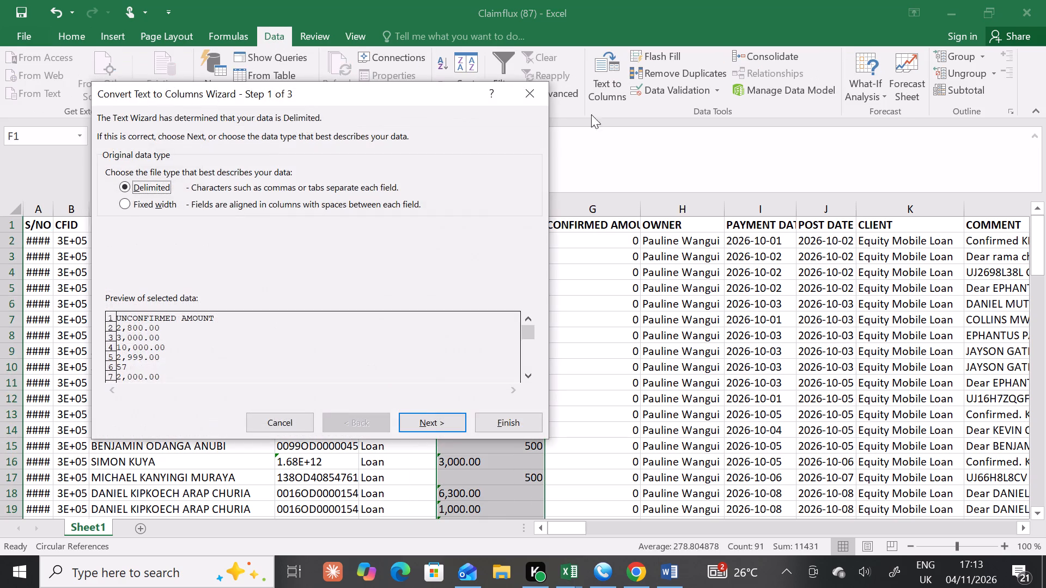
click(447, 427)
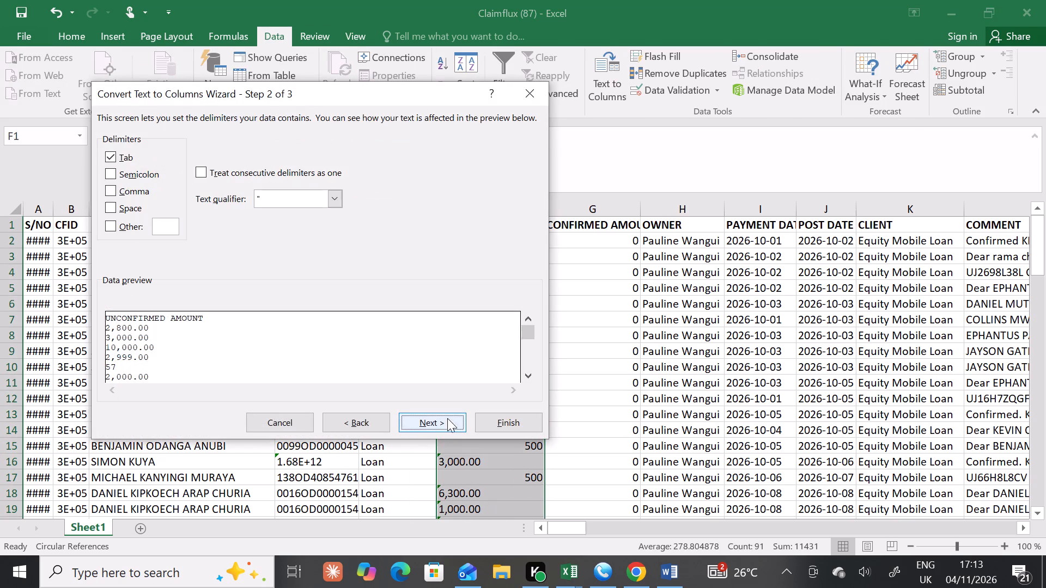
click(447, 416)
click(527, 421)
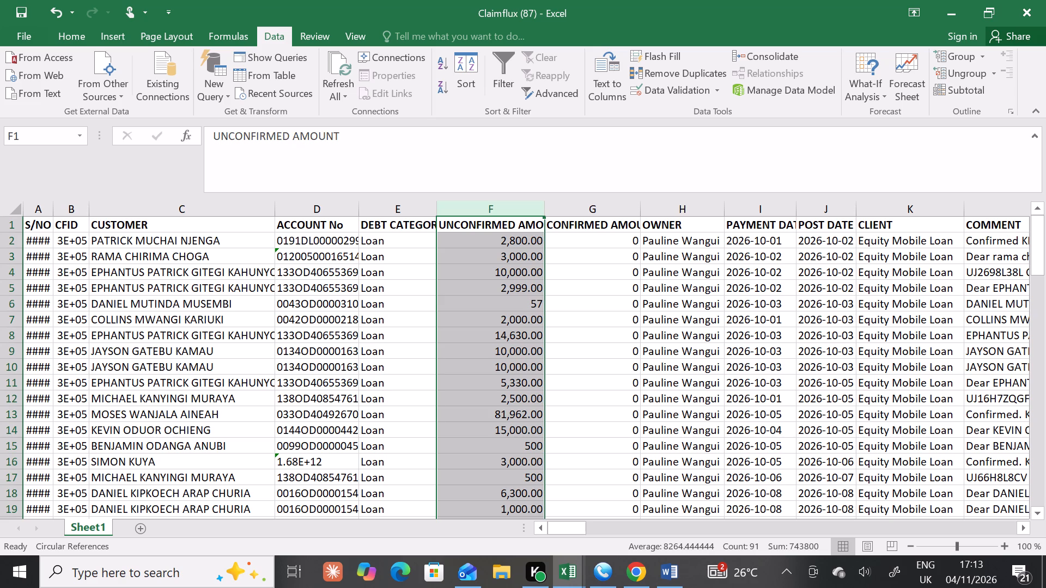
Switch to the MTD Reports page in Chrome and set the client filter to Equity Mobile Loan.
click(986, 15)
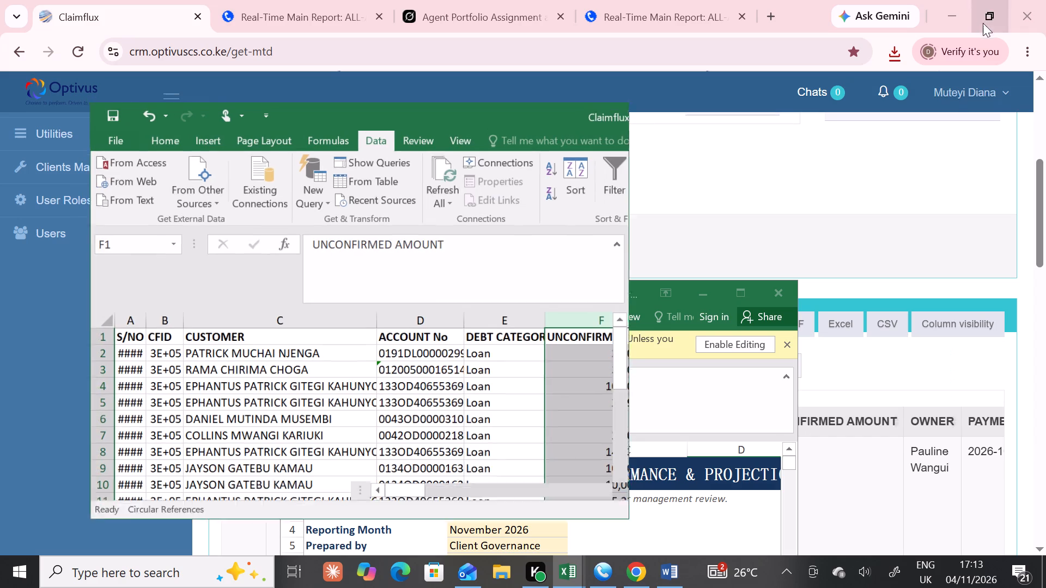
click(680, 204)
scroll(375, 268, up, 1)
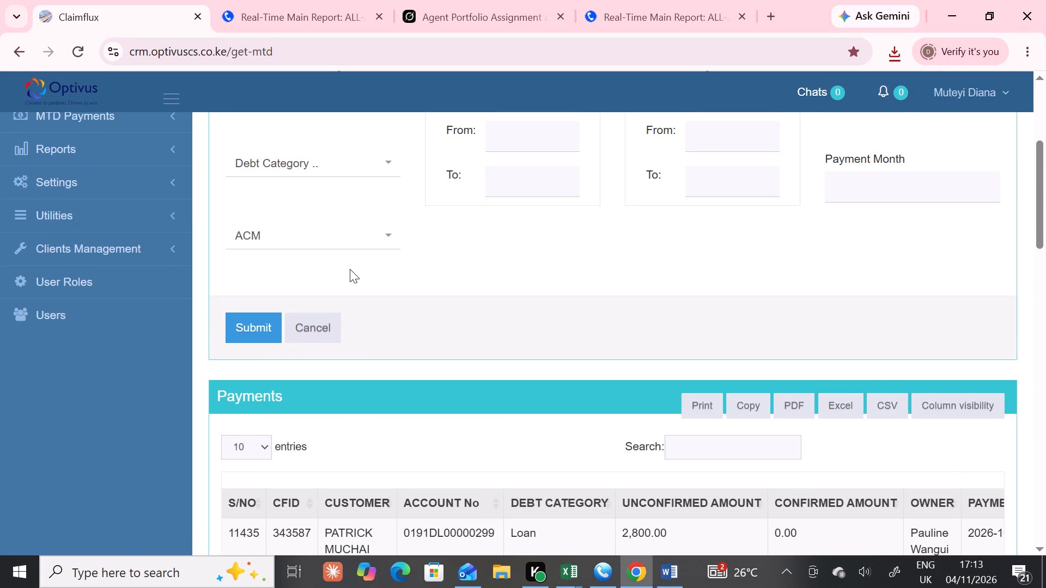
scroll(346, 251, up, 1)
click(320, 181)
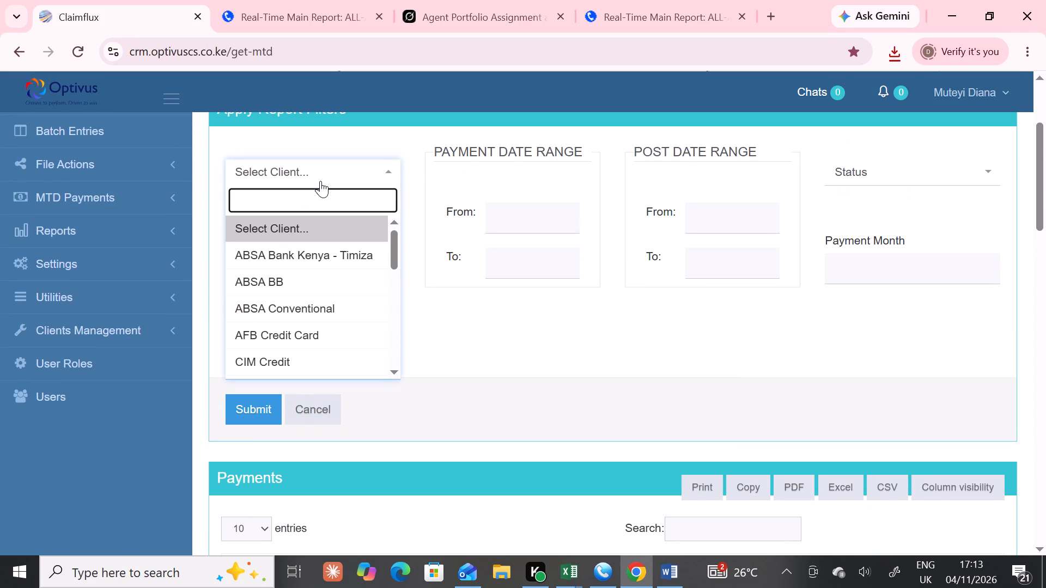
text(eq)
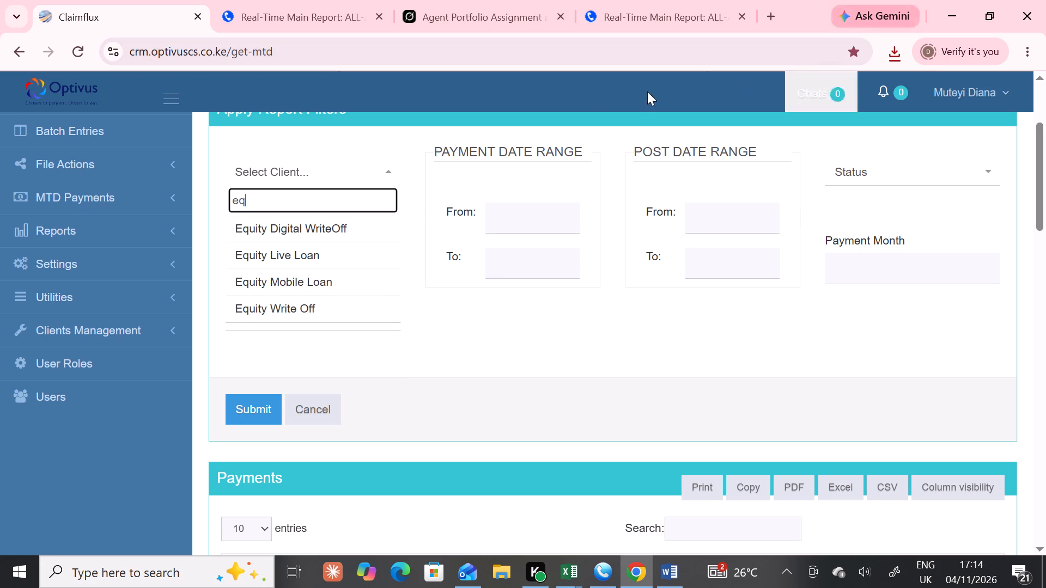
click(286, 285)
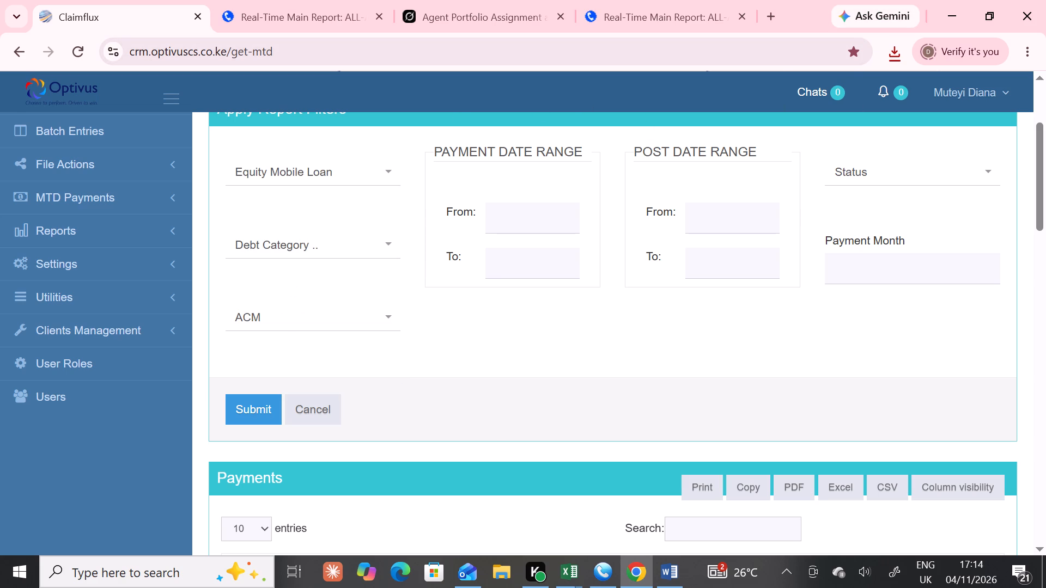
Set the report's payment date range from 2026-10-01 to 2026-10-31.
click(554, 220)
click(510, 259)
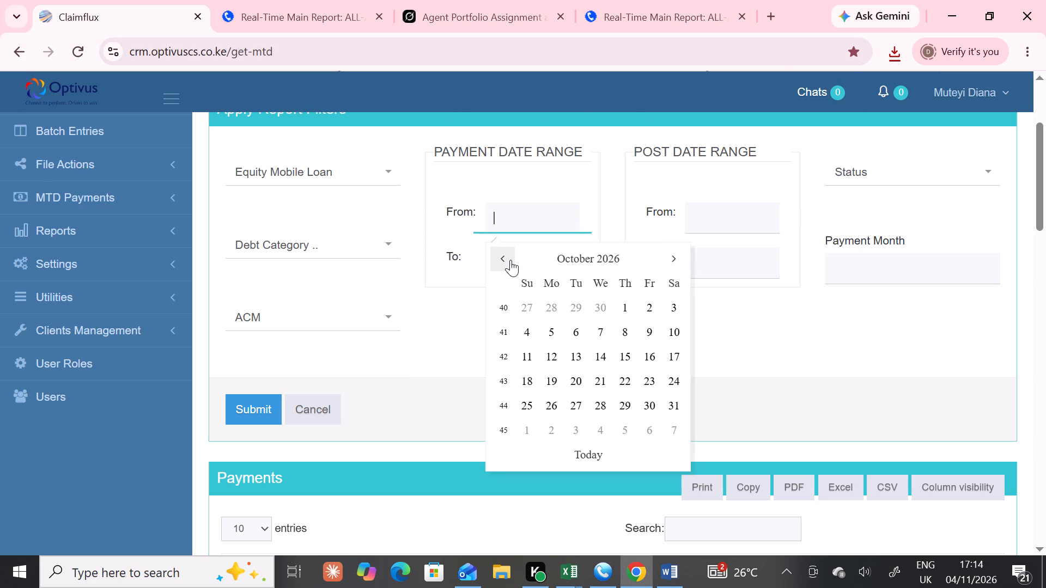
click(623, 312)
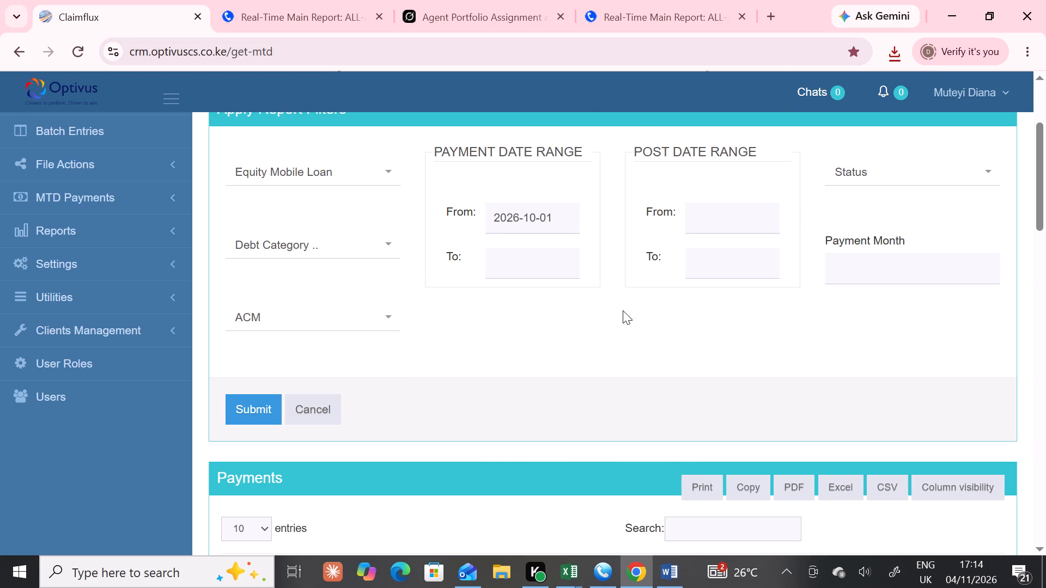
click(525, 271)
click(503, 296)
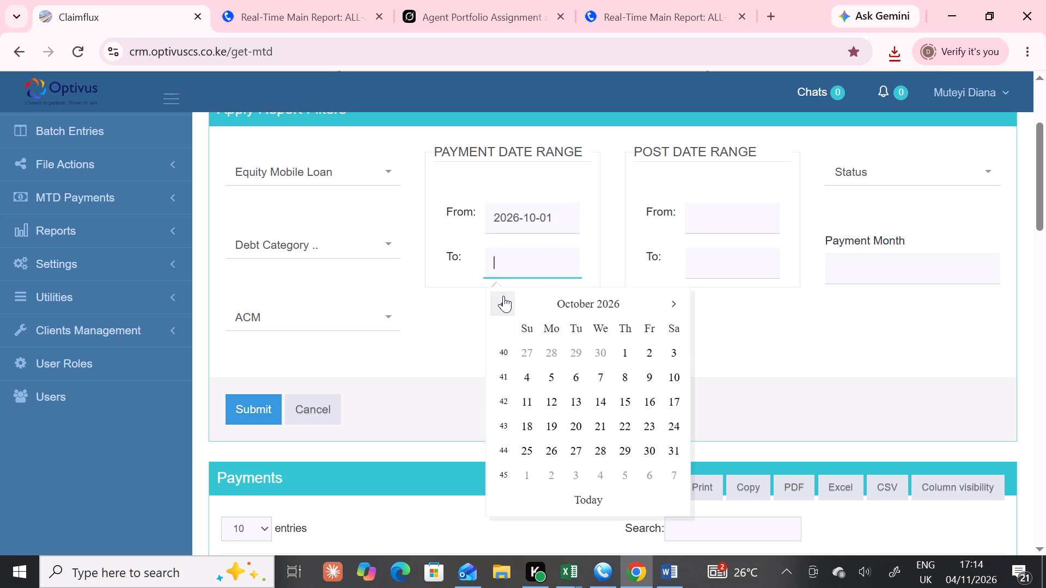
click(668, 452)
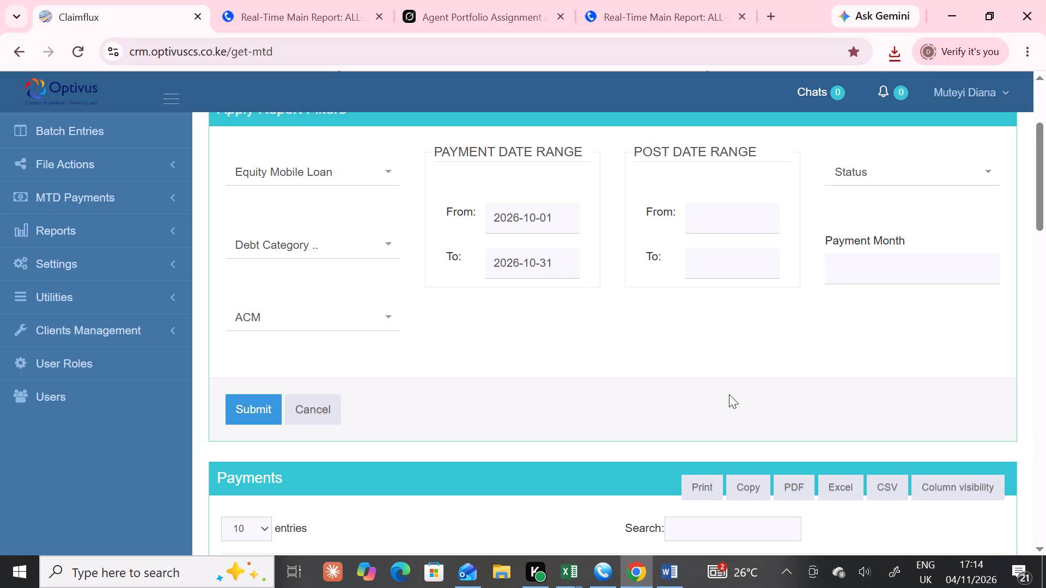
Set the status filter to Not Confirmed, choose the agent Stephen as ACM, and submit the report filters.
click(842, 172)
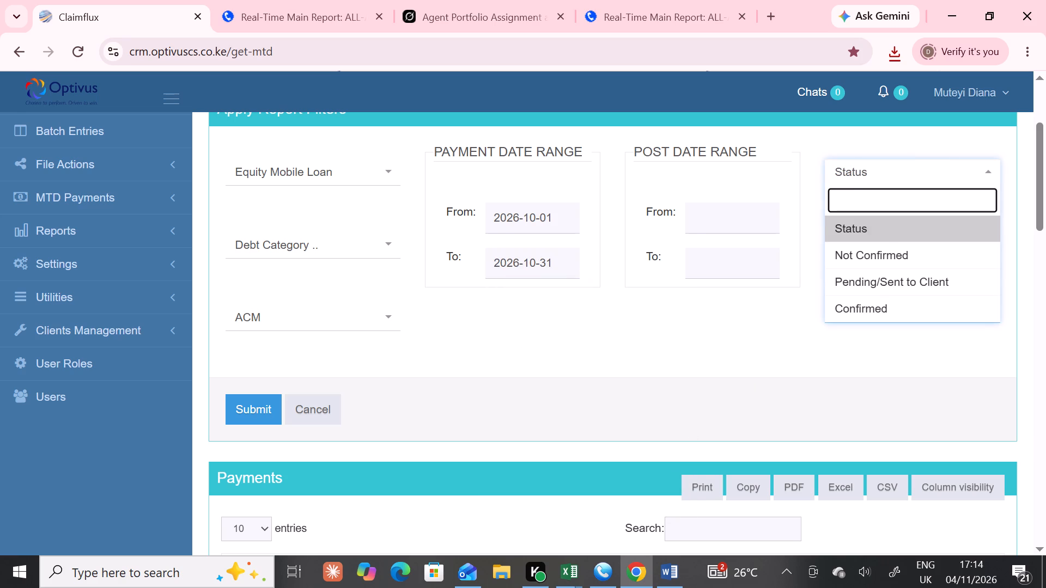
click(843, 261)
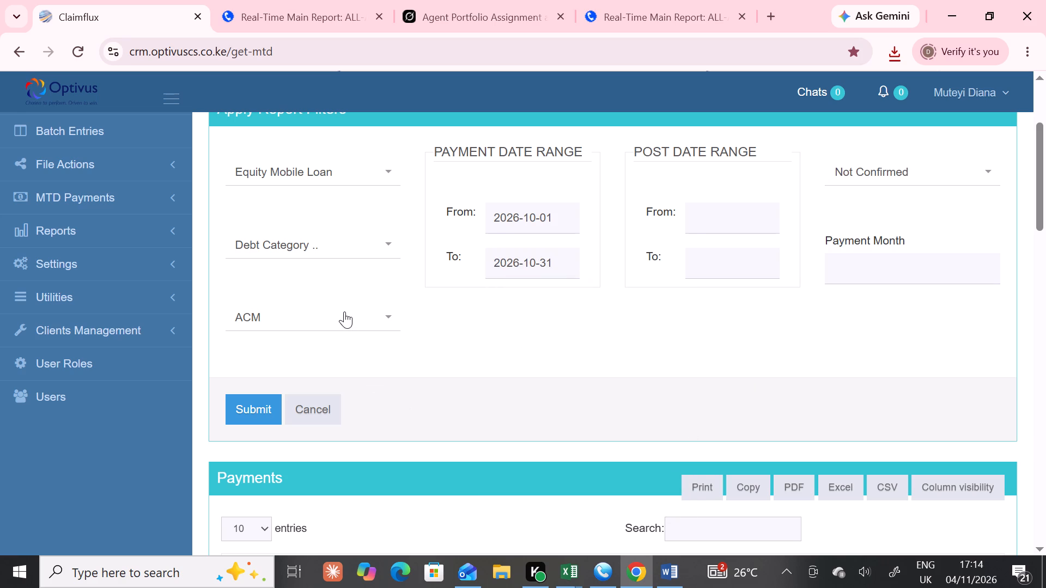
click(344, 318)
key(s)
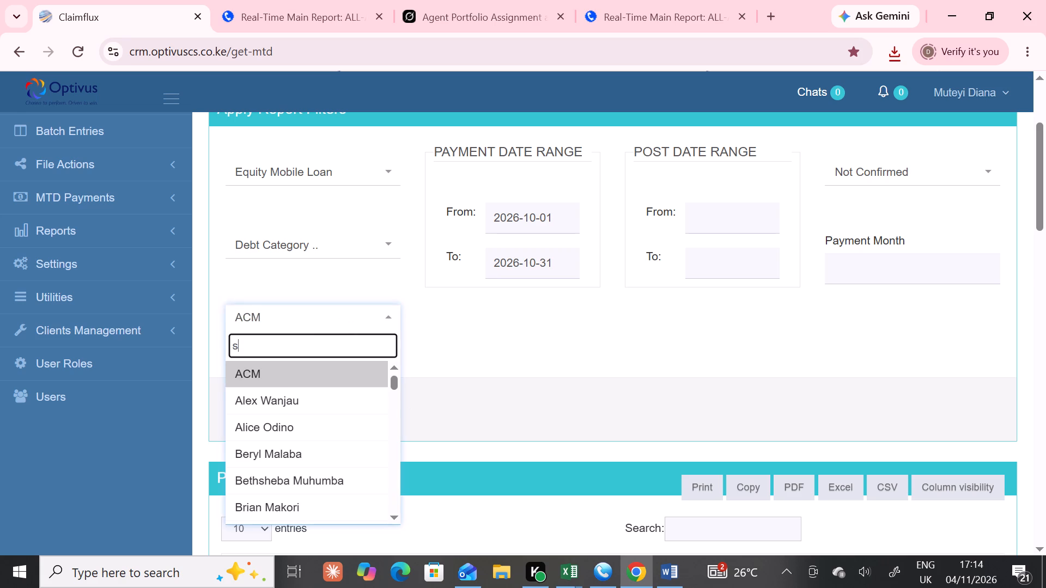
key(t)
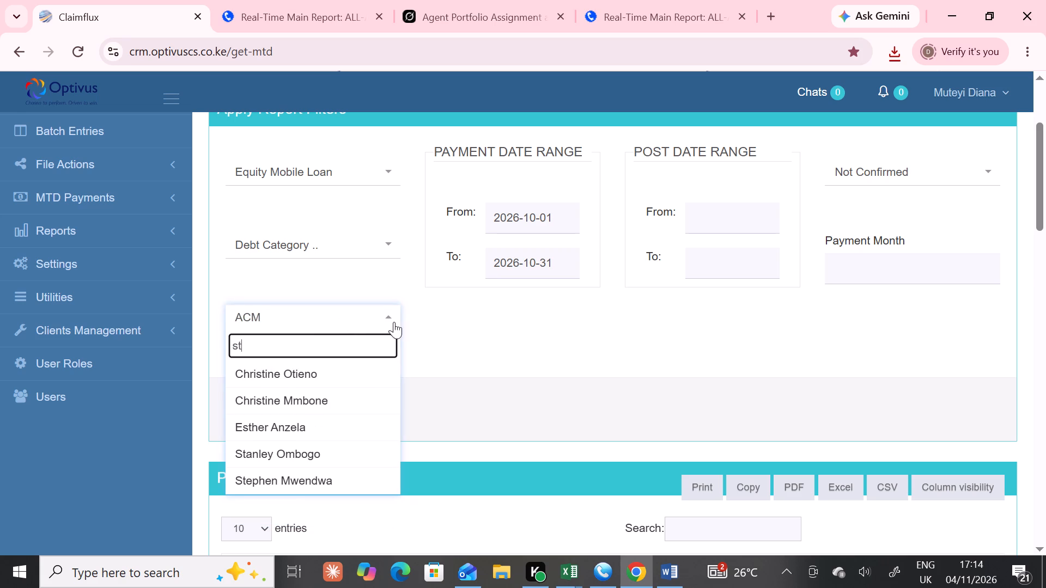
click(255, 485)
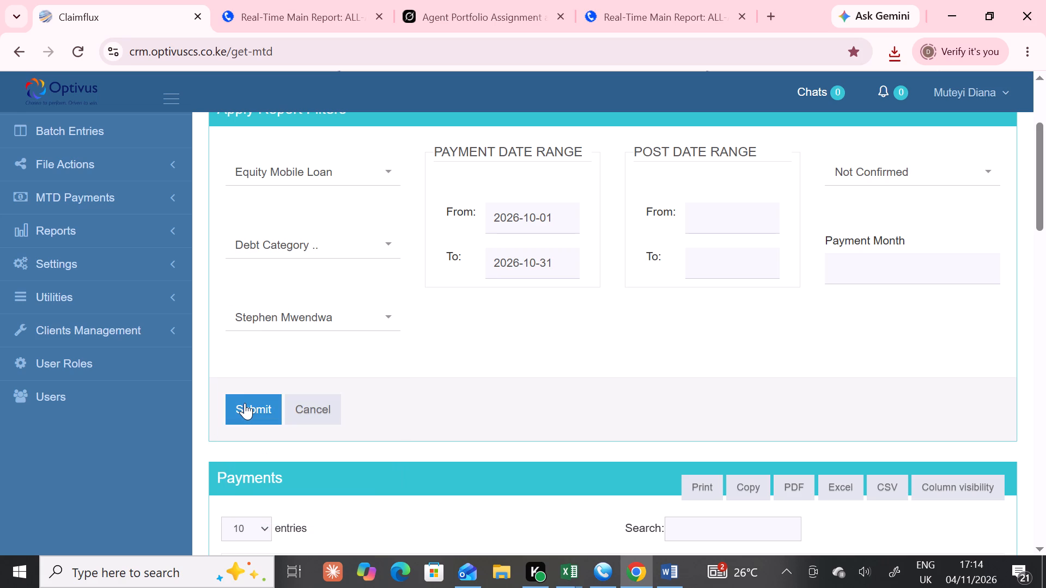
click(245, 403)
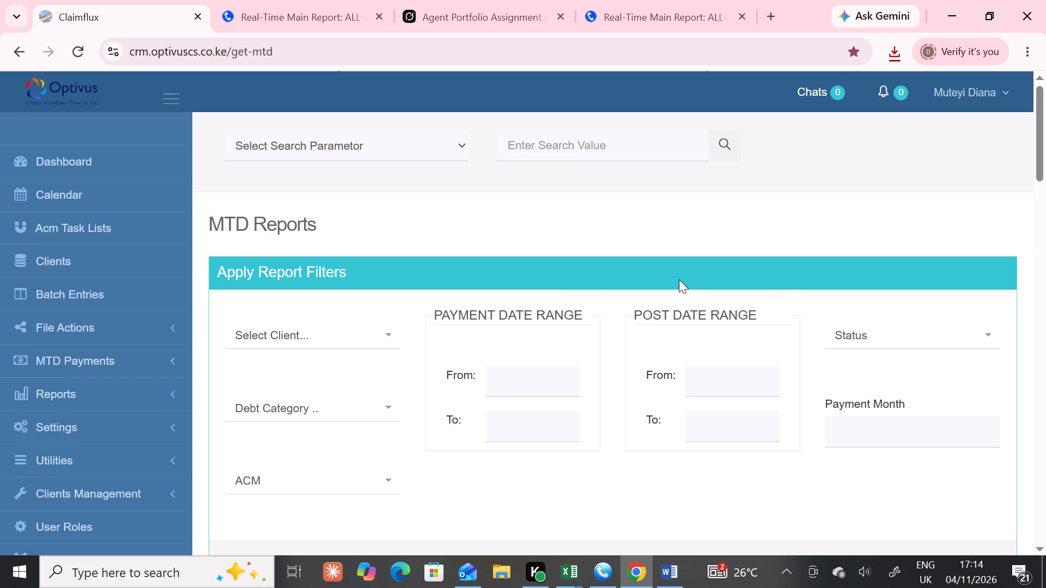
Export the filtered Equity Mobile Loan payments list for the agent Stephen as an Excel file.
scroll(863, 334, down, 3)
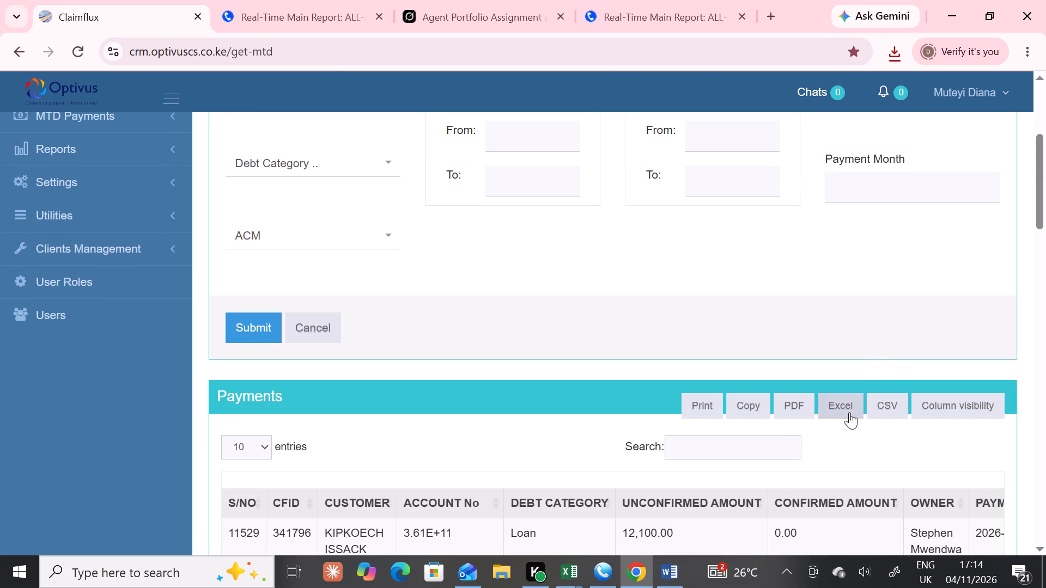
click(849, 412)
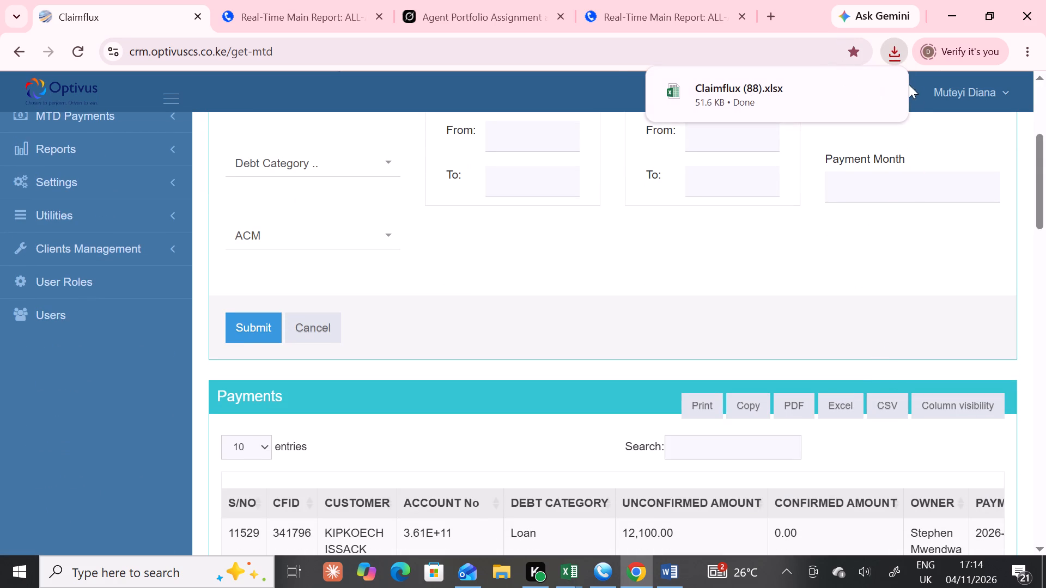
Open the downloaded Claimflux (88) export in Excel, enable editing and maximize its window.
click(764, 87)
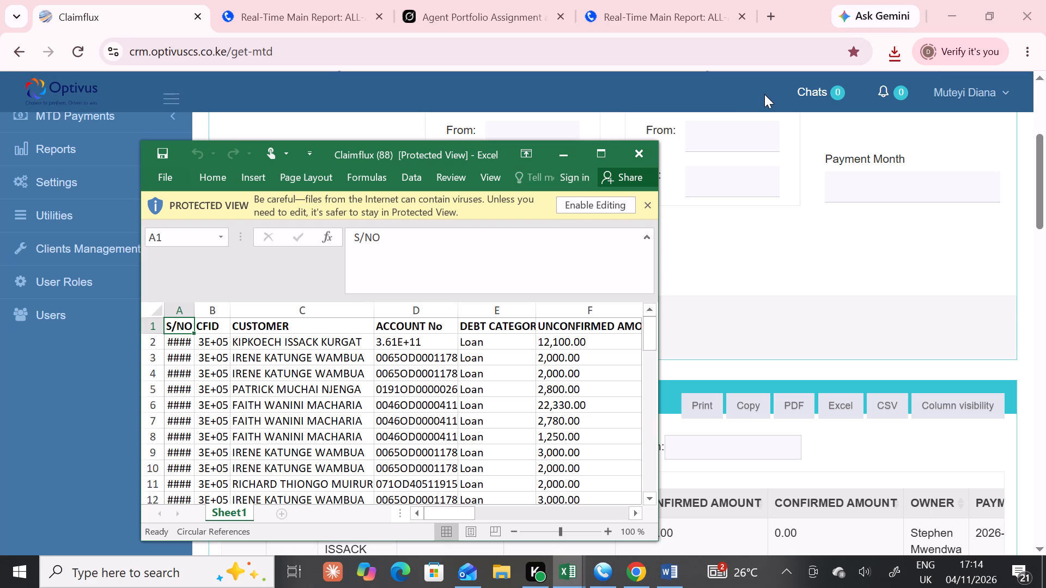
click(611, 209)
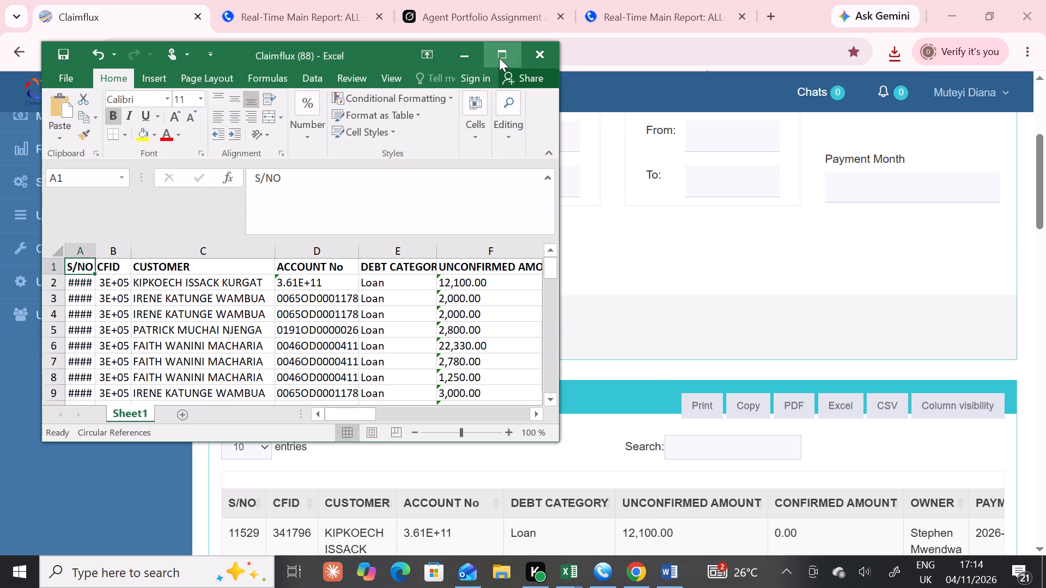
click(499, 58)
Convert the Unconfirmed Amount column of Claimflux (88) to numbers using Text to Columns with Delimited type and General format.
click(440, 208)
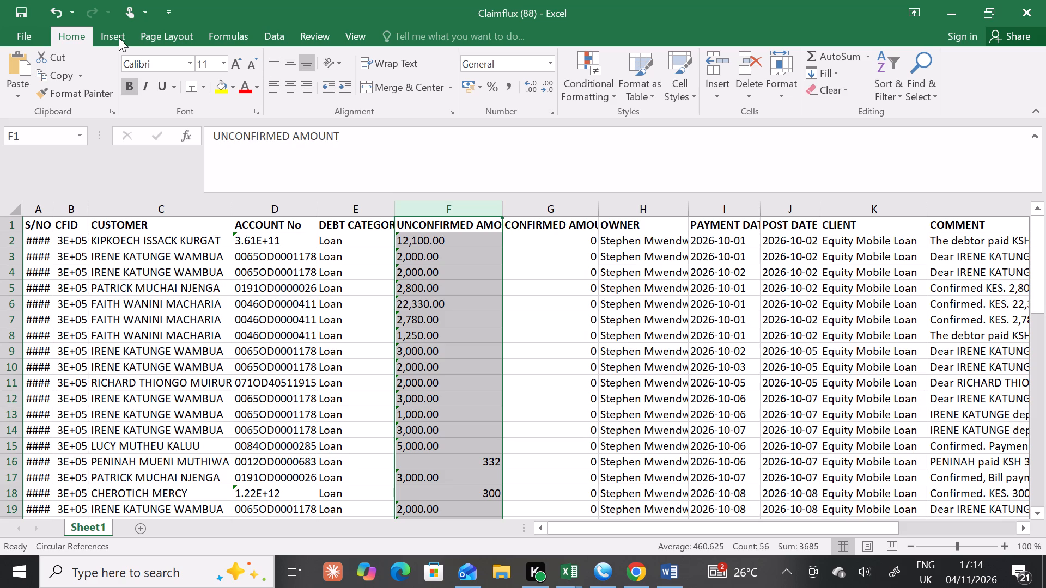
click(282, 39)
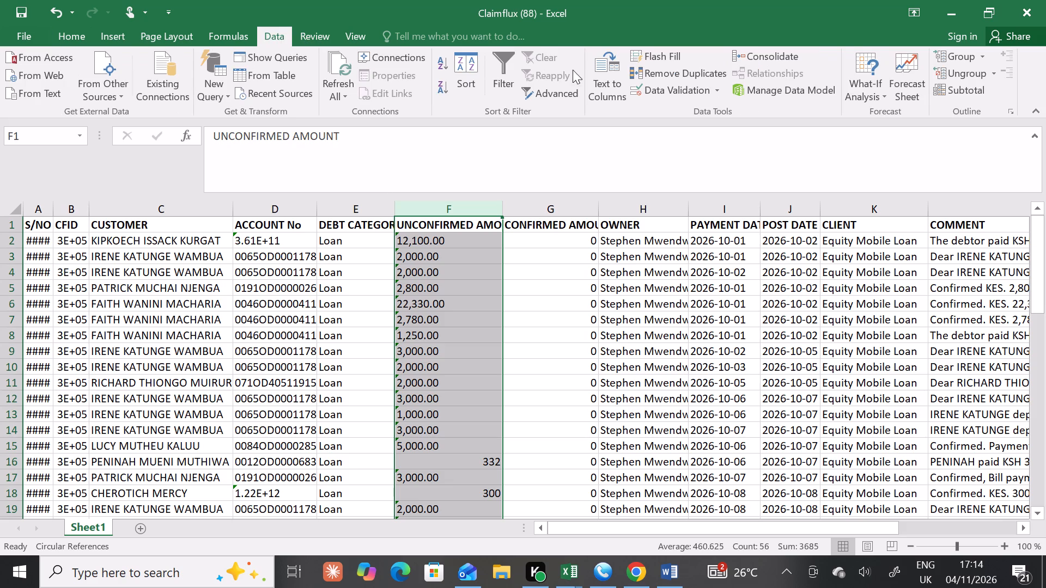
click(608, 67)
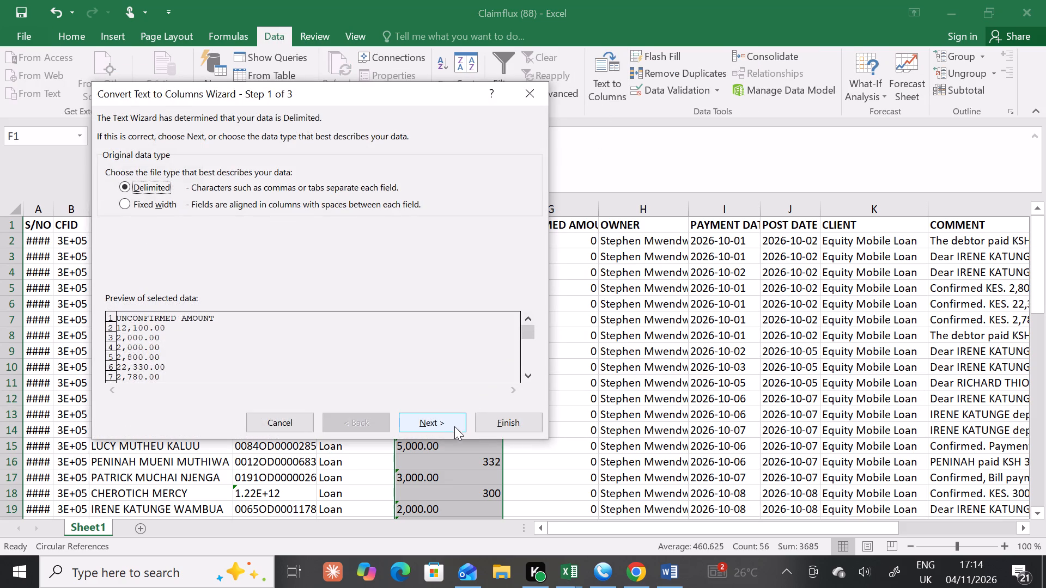
click(452, 427)
click(452, 427)
click(508, 423)
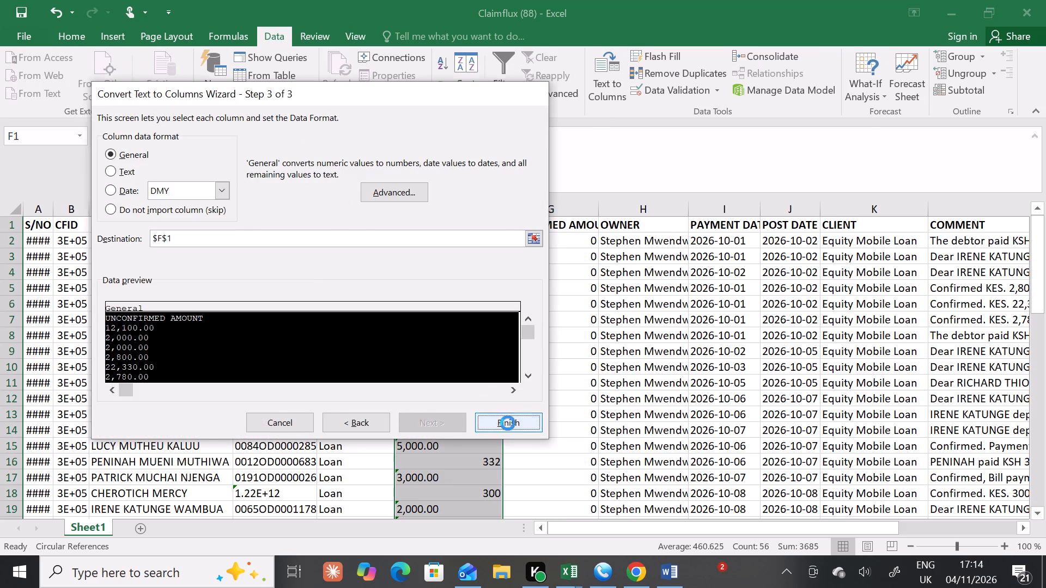
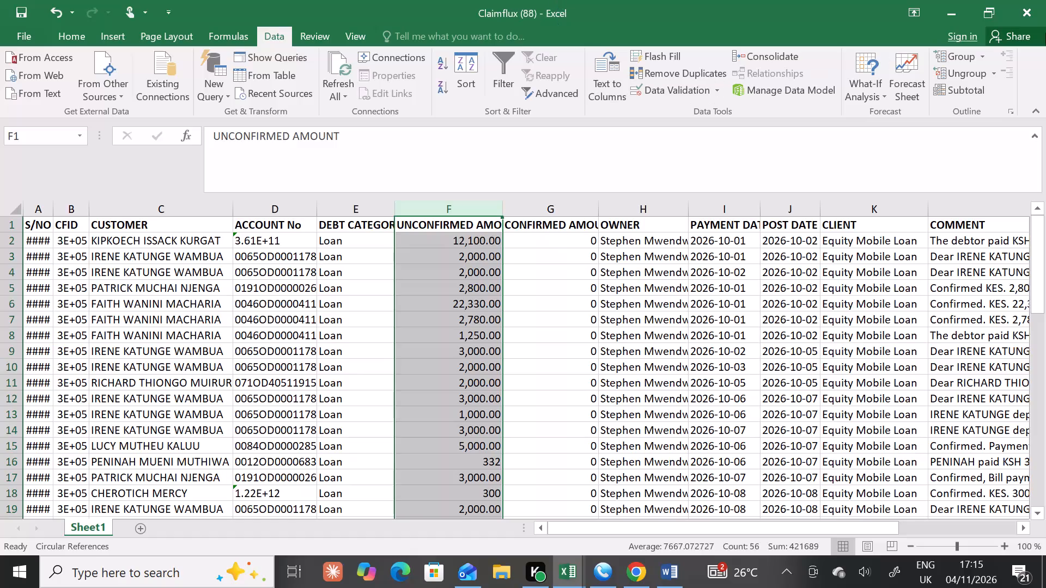
Close the Claimflux (88) workbook without saving its changes.
click(1022, 11)
click(522, 299)
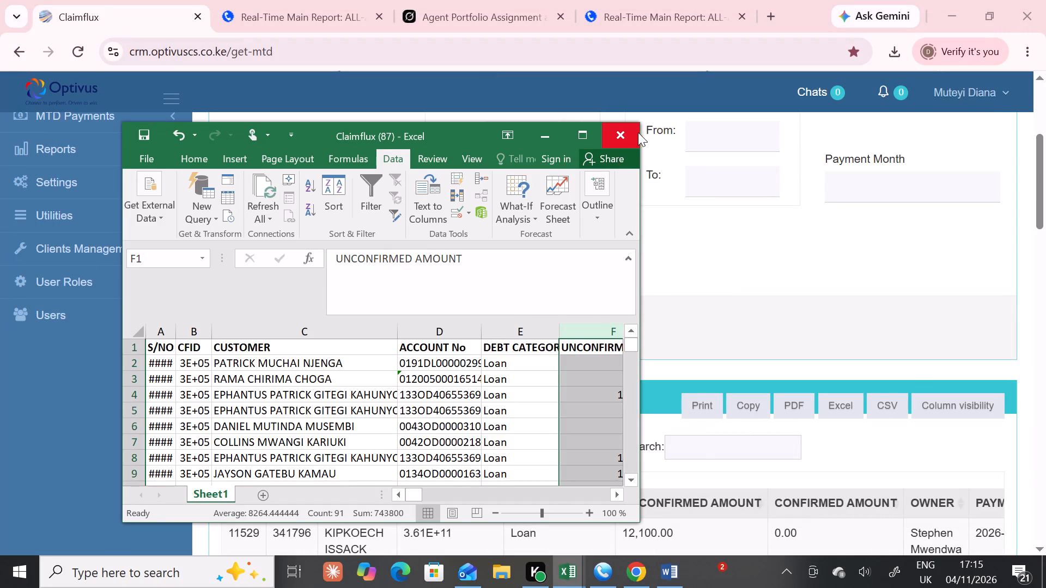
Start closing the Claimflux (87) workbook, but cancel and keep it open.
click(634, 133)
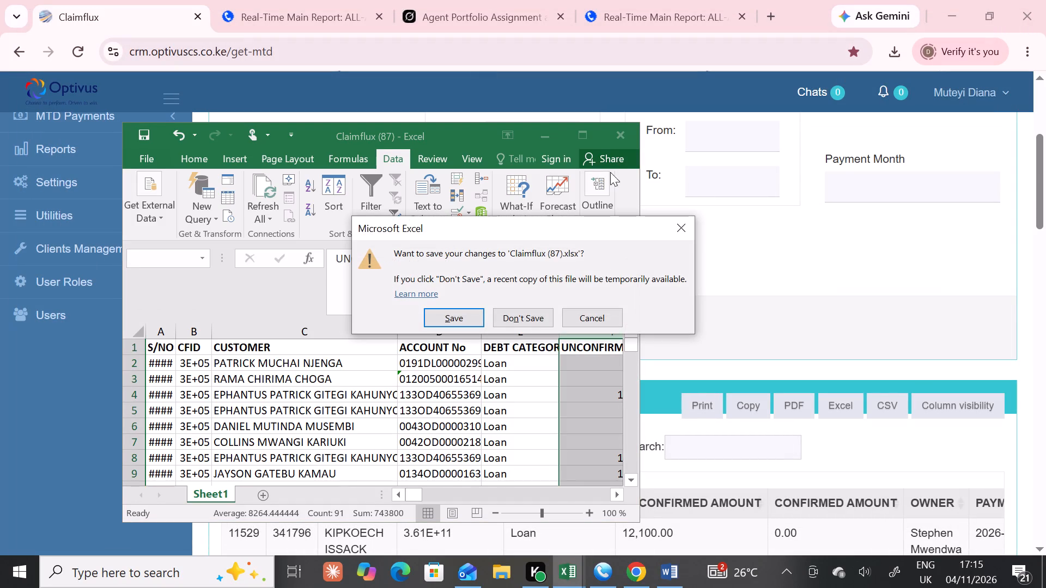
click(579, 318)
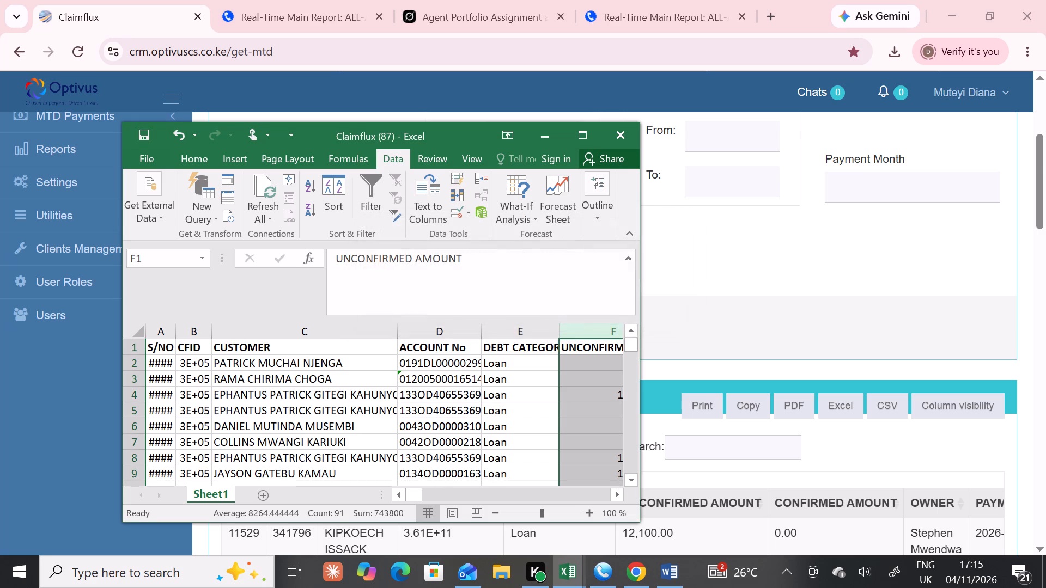
Close the Claimflux (87) workbook without saving its changes.
click(617, 146)
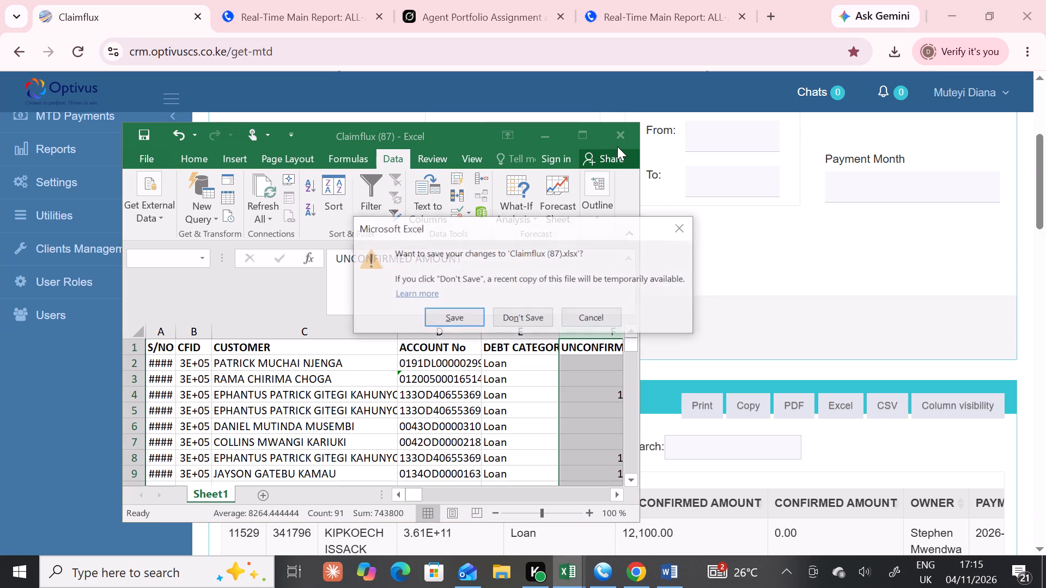
click(527, 326)
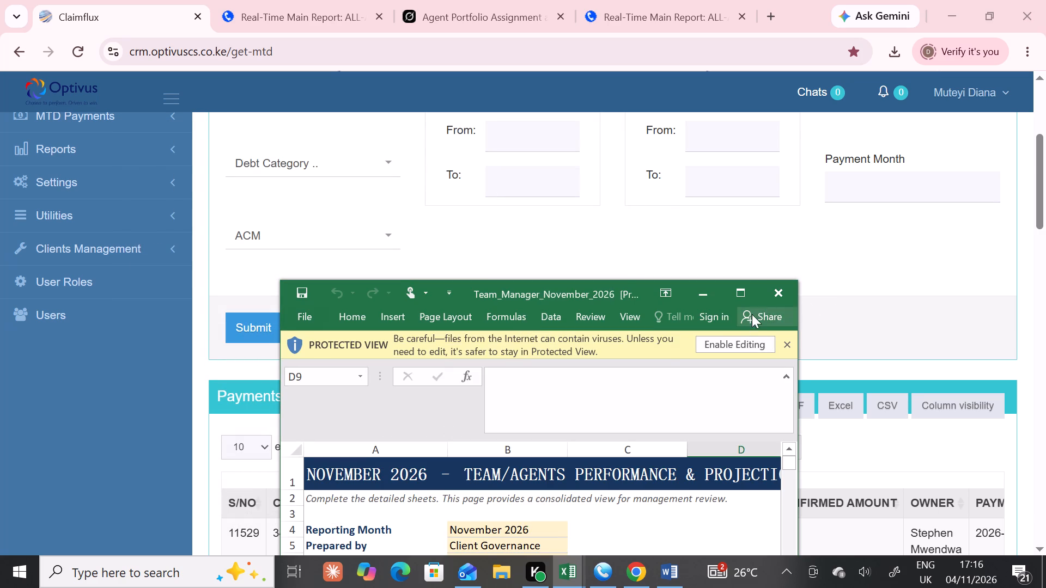
Close the Team_Manager_November_2026 workbook that is open in Protected View.
click(777, 296)
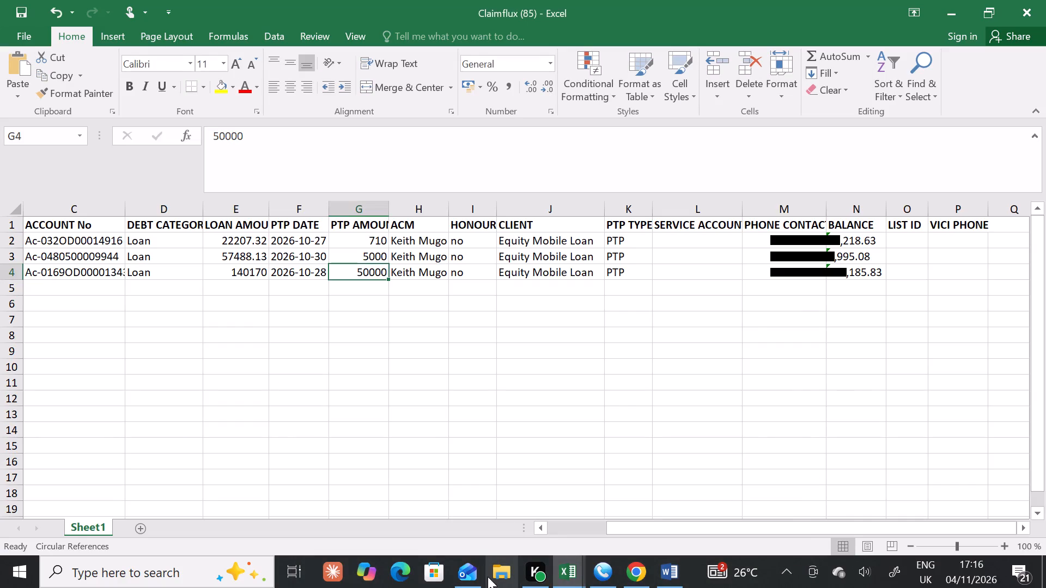
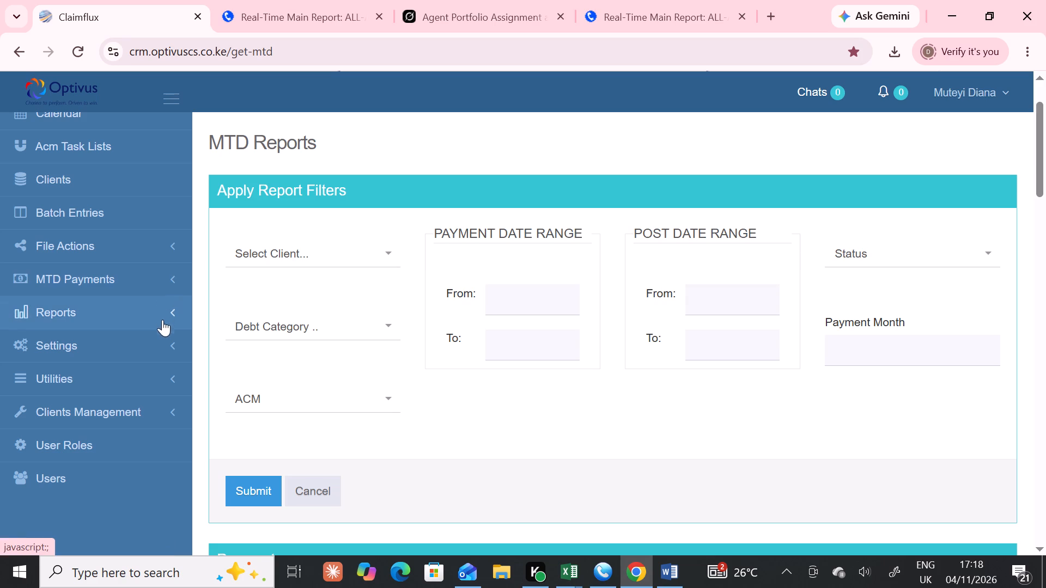
Open the PTPs (Promise To Pay) report in Claimflux.
click(170, 288)
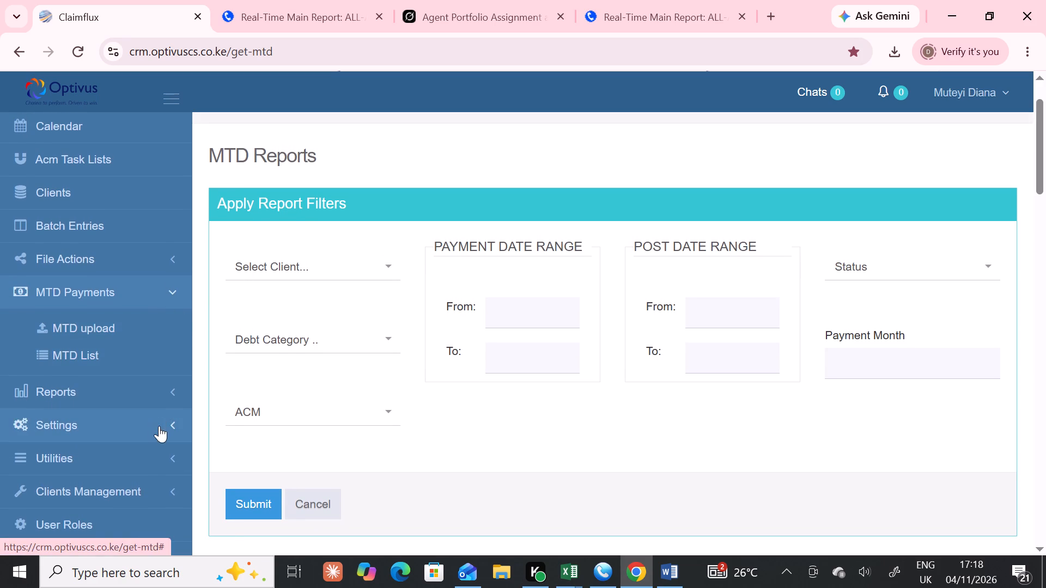
click(166, 395)
click(120, 316)
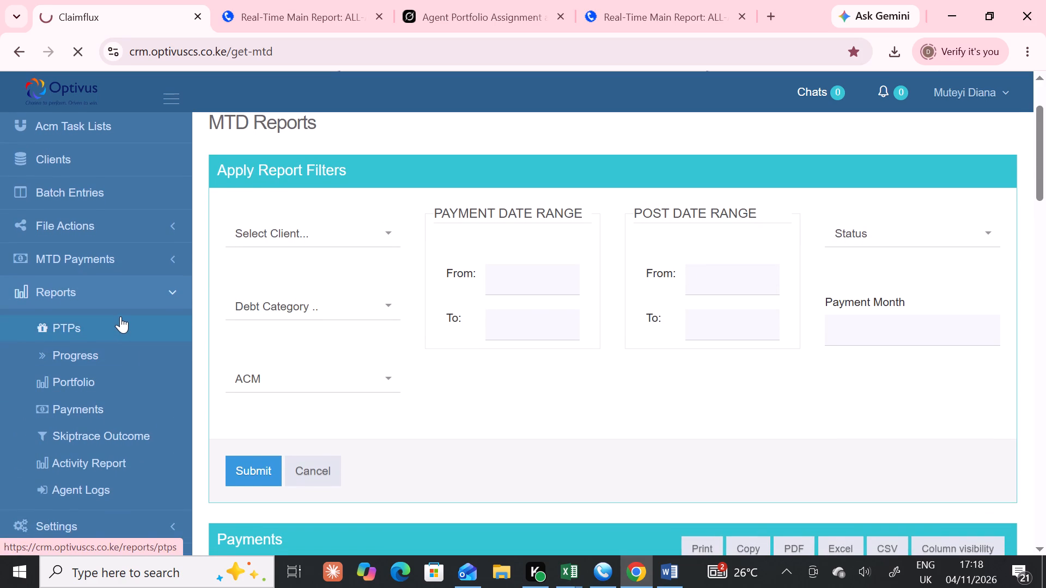
Filter the Promise To Pay report by client Equity Mobile Loan and PTP dates from 2026-10-26 to 2026-11-04.
click(323, 346)
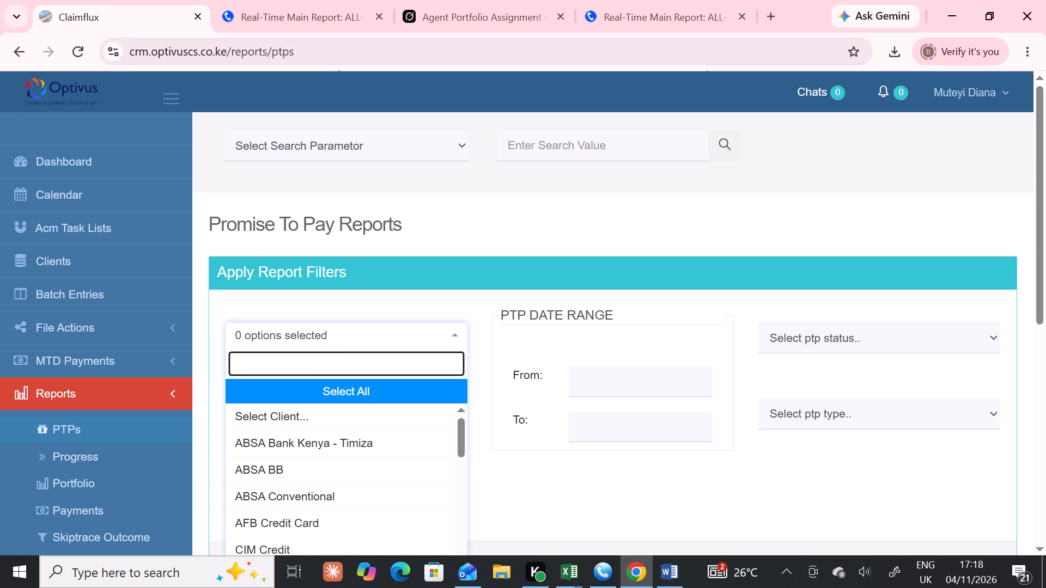
text(eq)
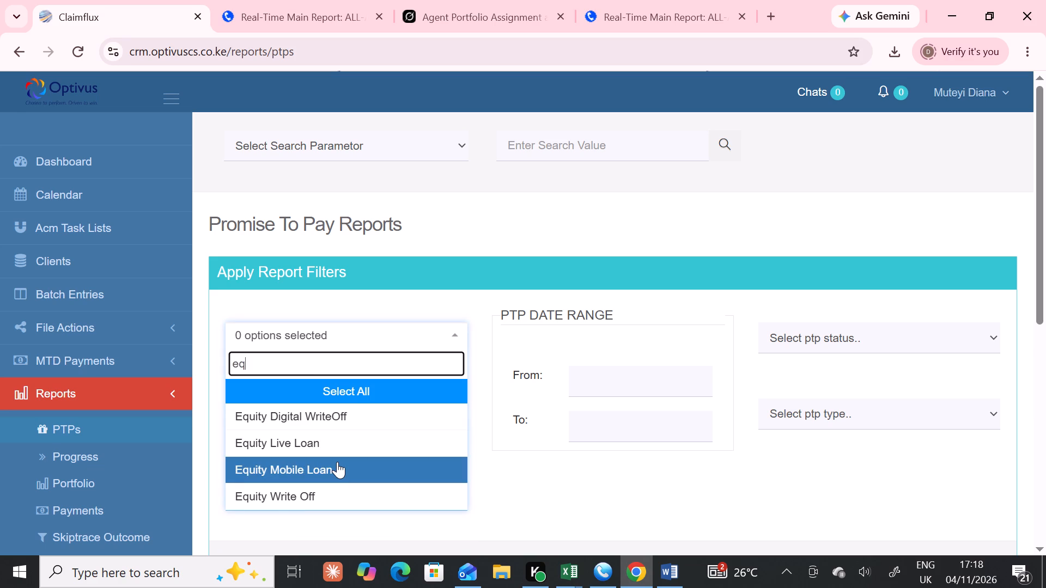
click(337, 462)
click(601, 378)
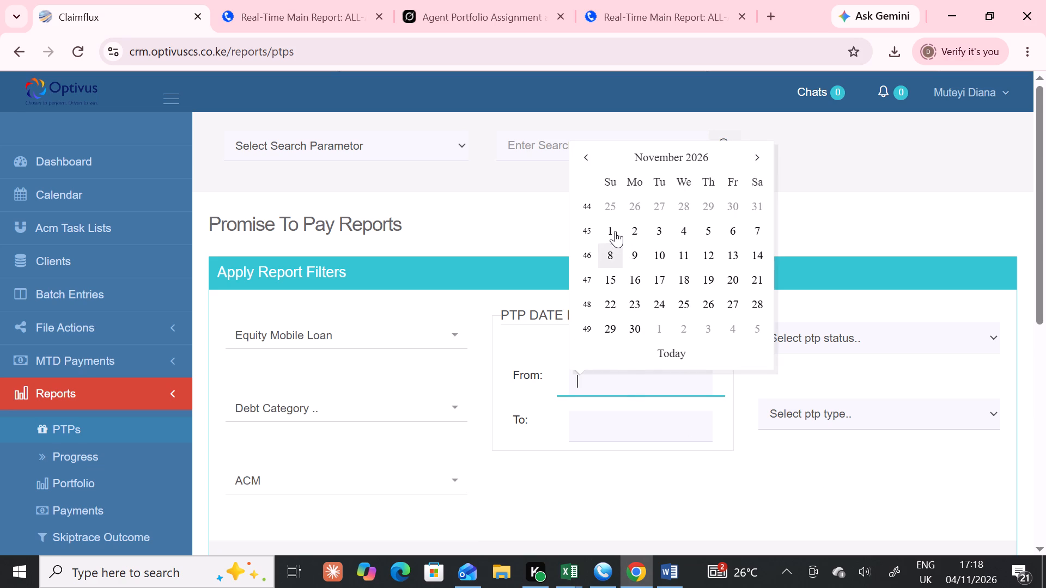
click(637, 204)
click(639, 434)
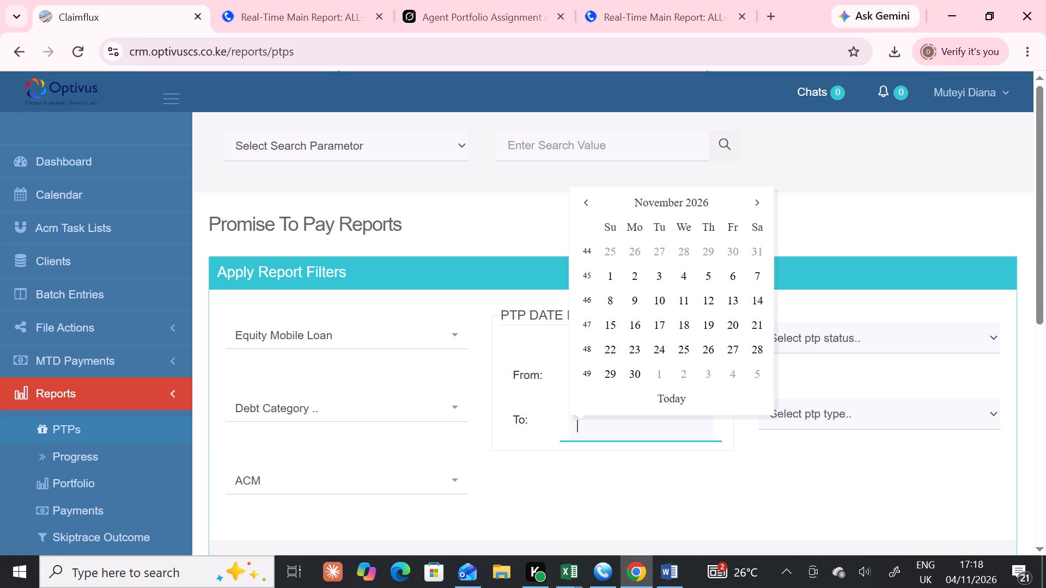
click(693, 280)
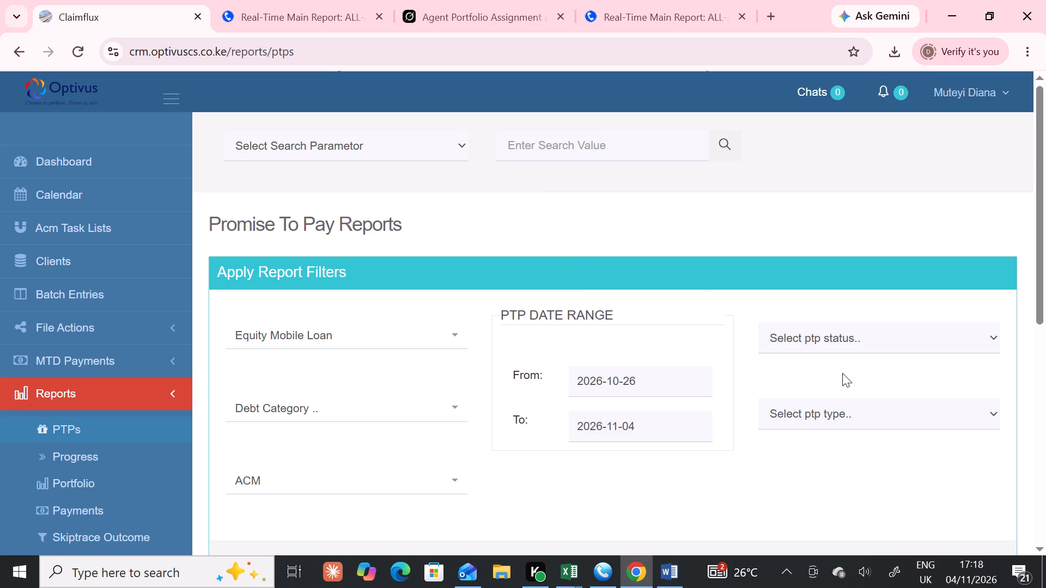
Set the PTP status to Not Honoured and the ACM to agent Keith, and submit the report filters.
click(852, 345)
click(848, 396)
scroll(609, 419, down, 2)
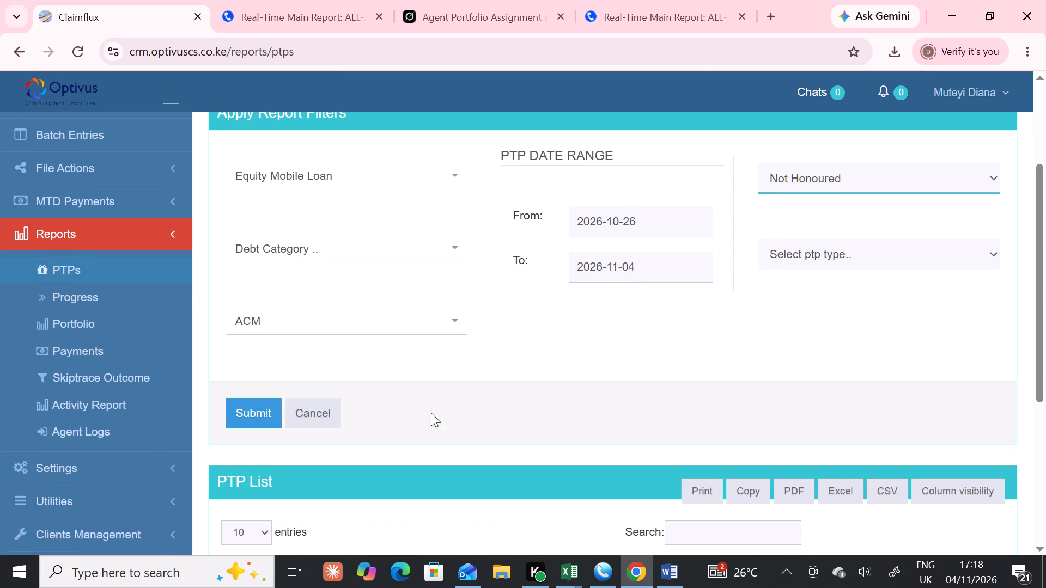
click(347, 309)
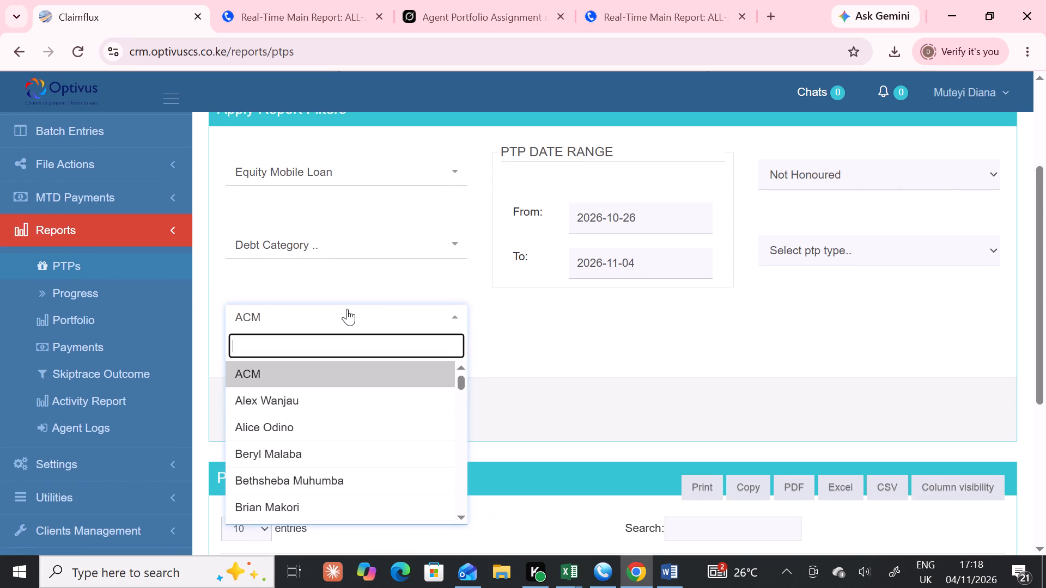
key(k)
key(e)
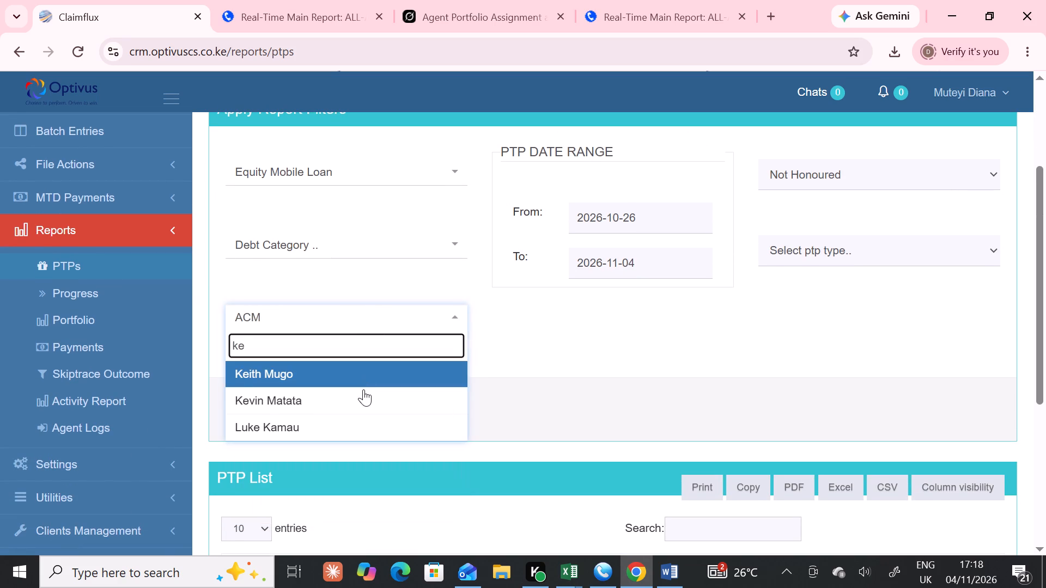
click(362, 371)
click(269, 408)
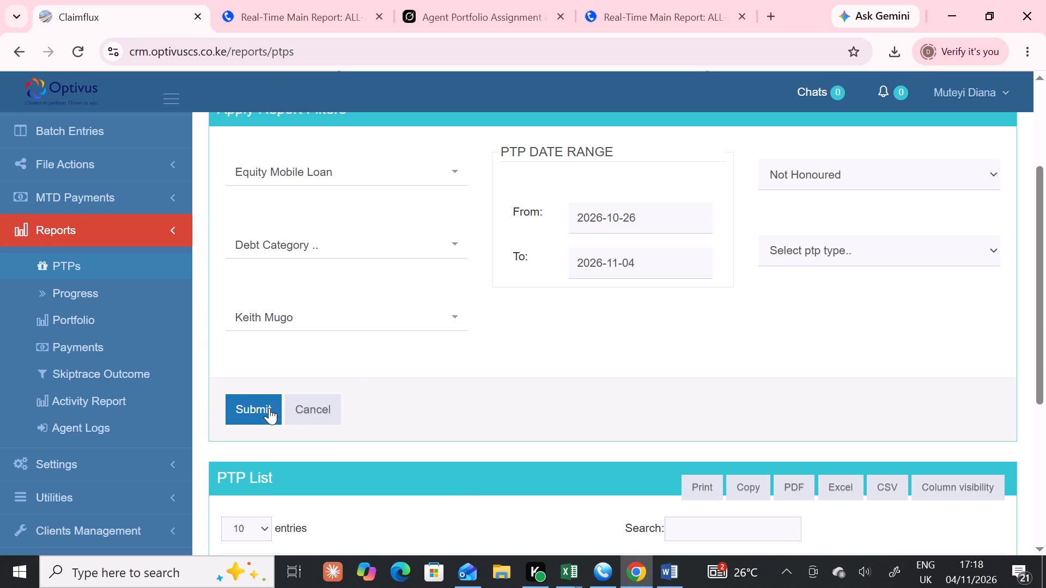
Export the filtered PTP list to Excel and open the downloaded workbook.
scroll(482, 369, down, 4)
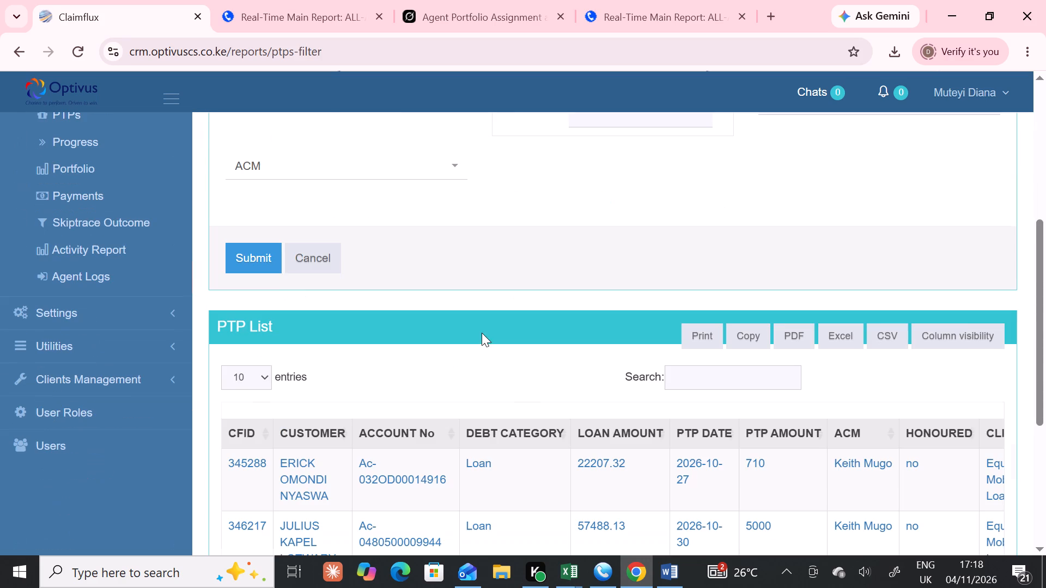
click(841, 320)
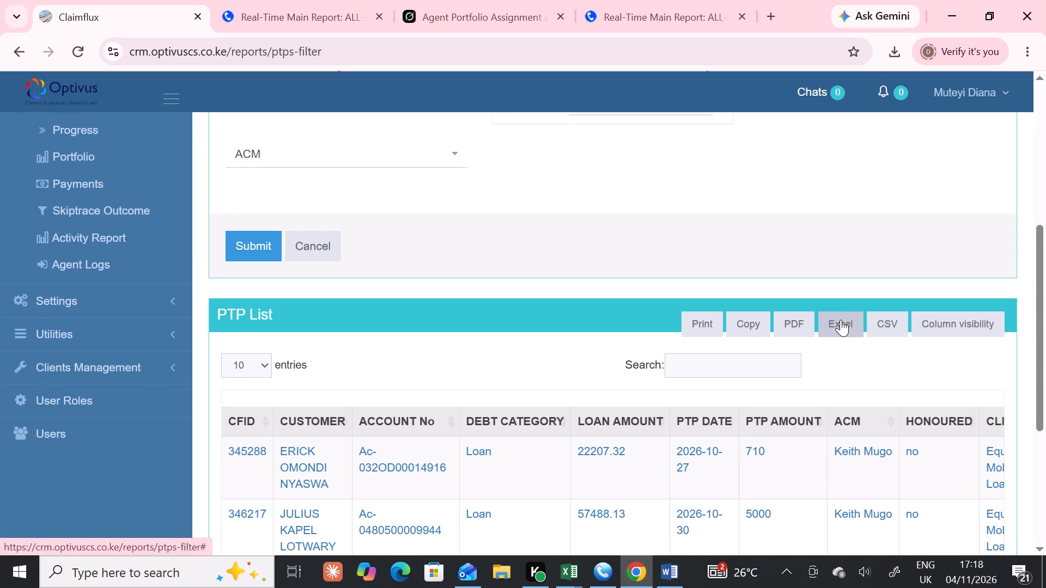
click(895, 48)
click(895, 54)
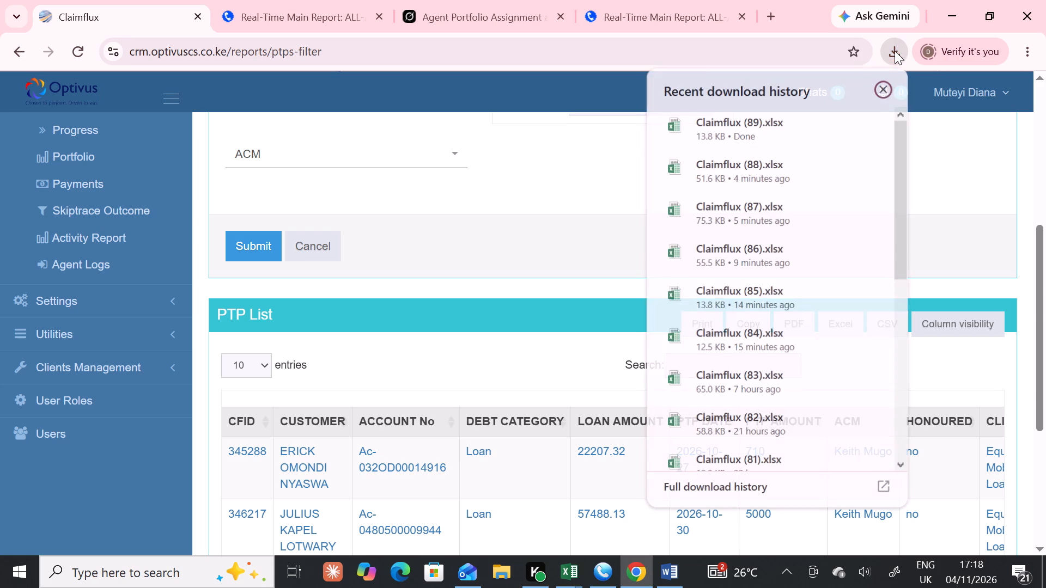
click(738, 126)
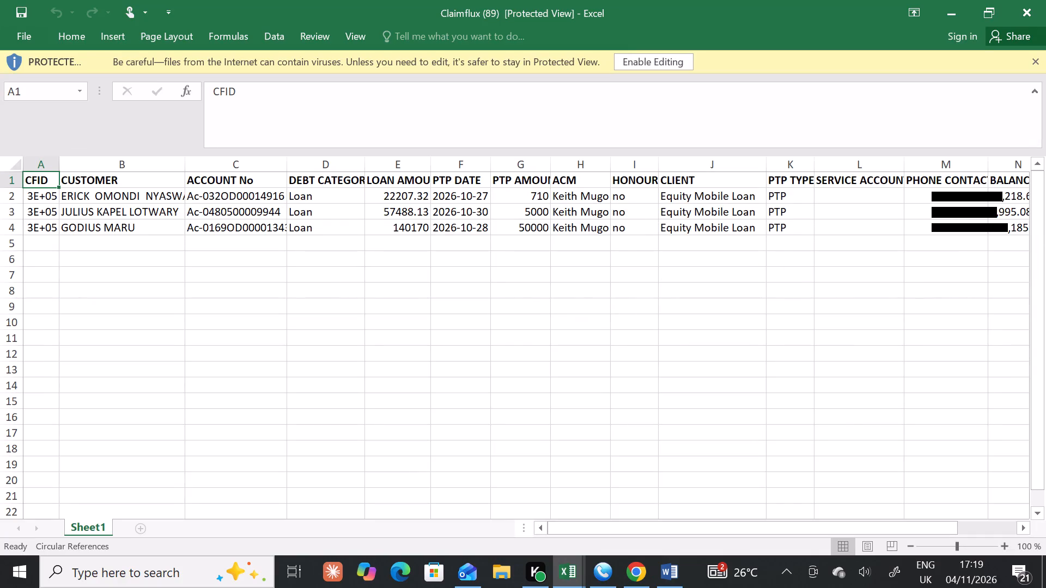
Examine the loan amounts, PTP amounts and balances of the agent's not-honoured promises in the exported sheet.
click(400, 211)
click(544, 212)
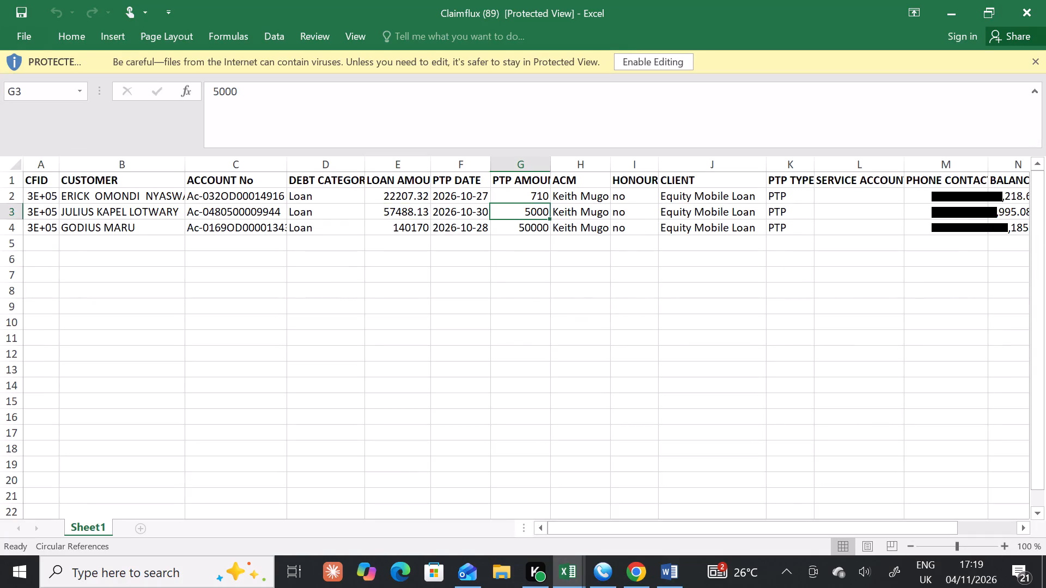
click(966, 213)
click(1000, 212)
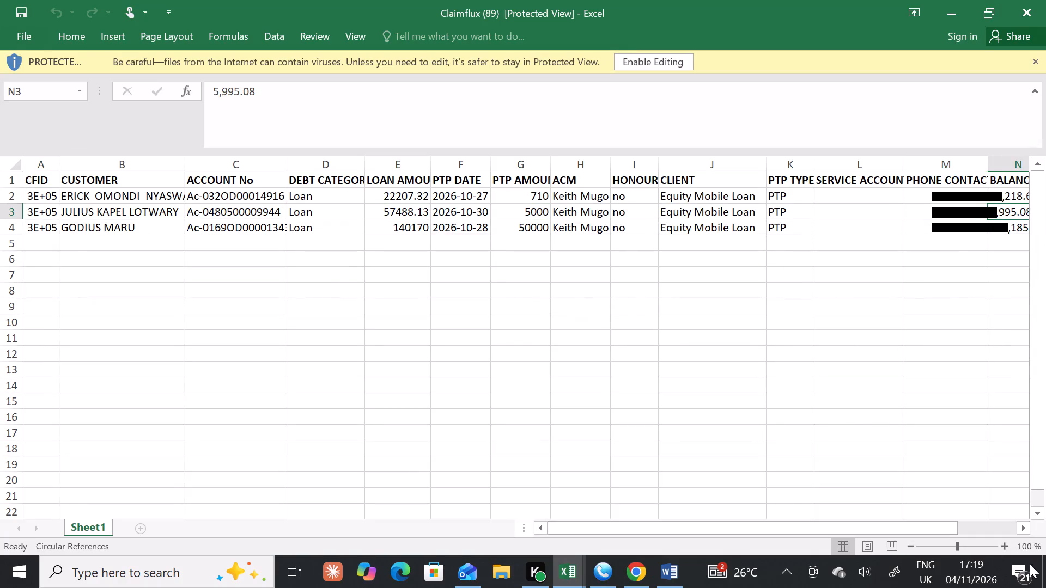
click(1026, 528)
click(1026, 528)
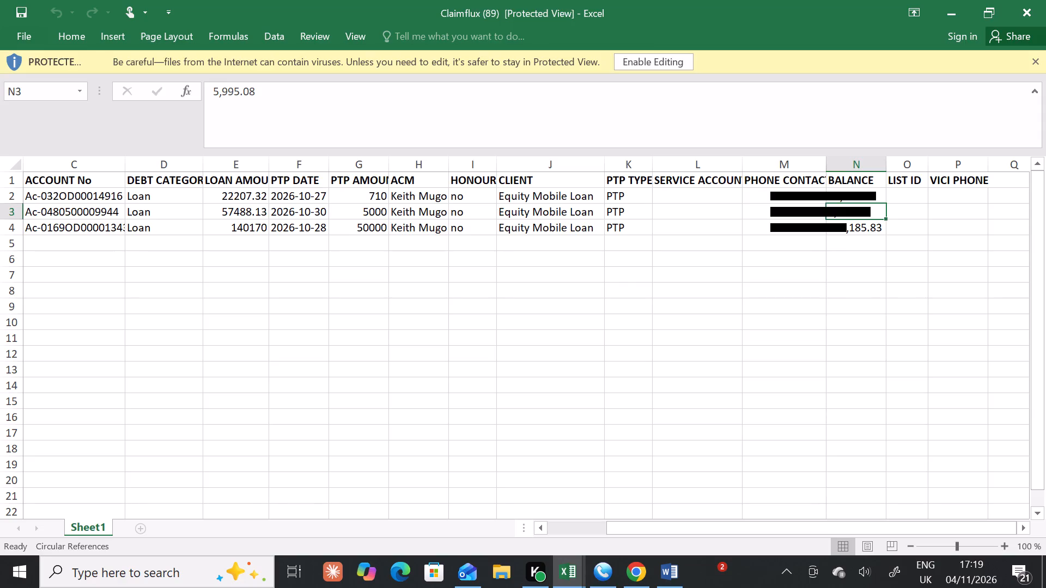
click(354, 194)
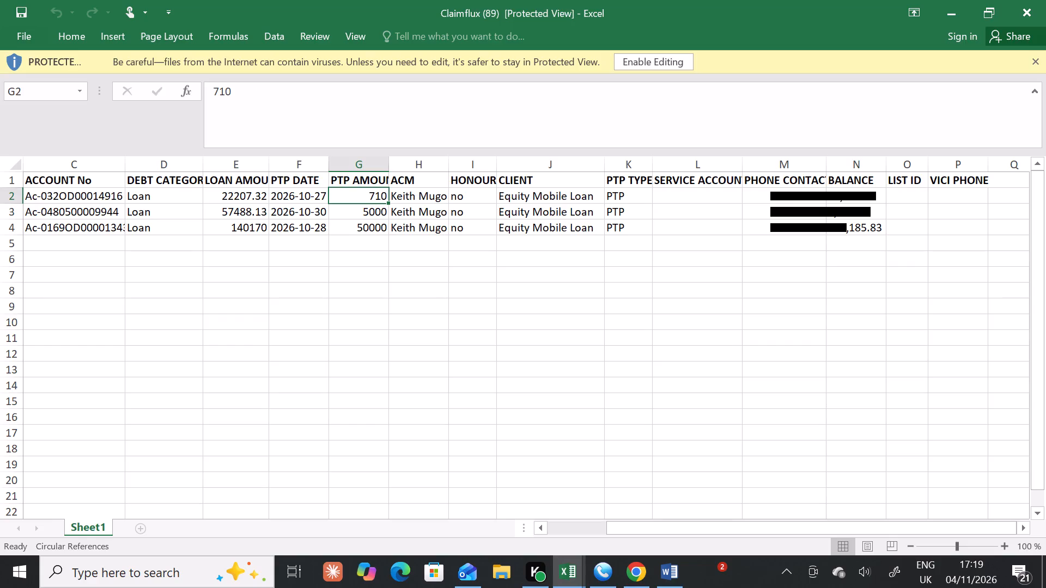
click(385, 272)
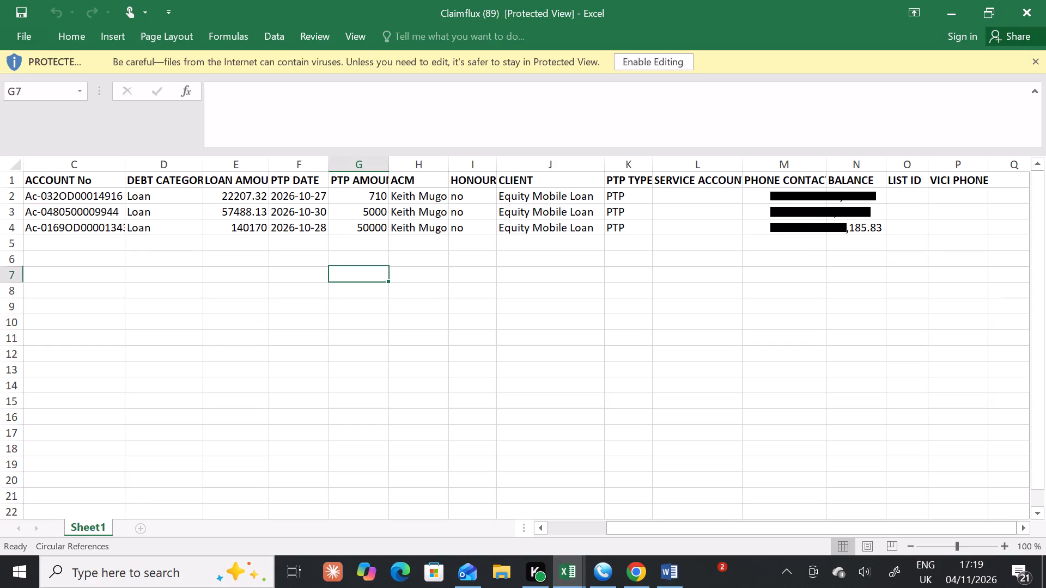
click(247, 237)
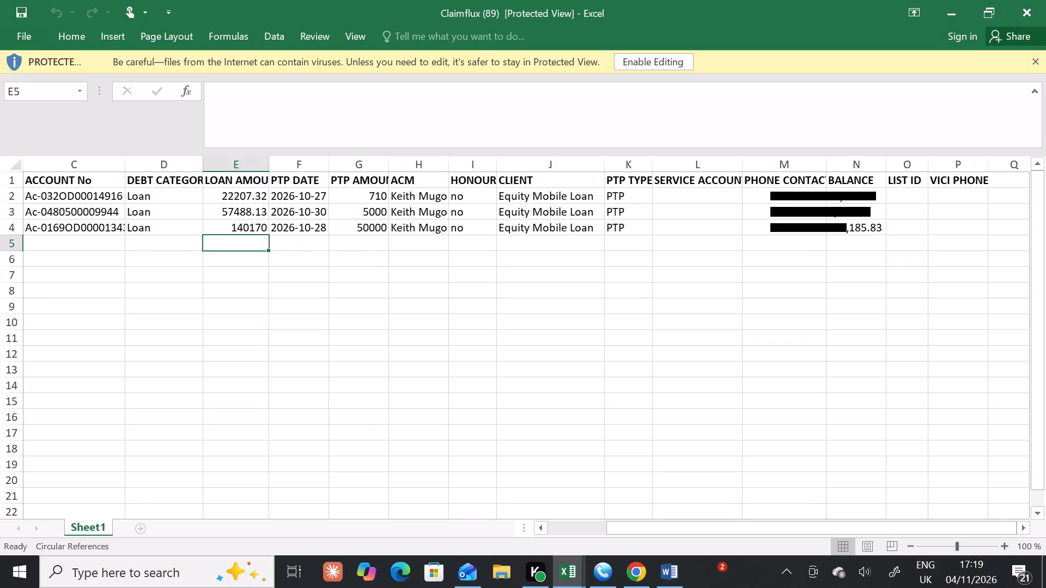
click(358, 226)
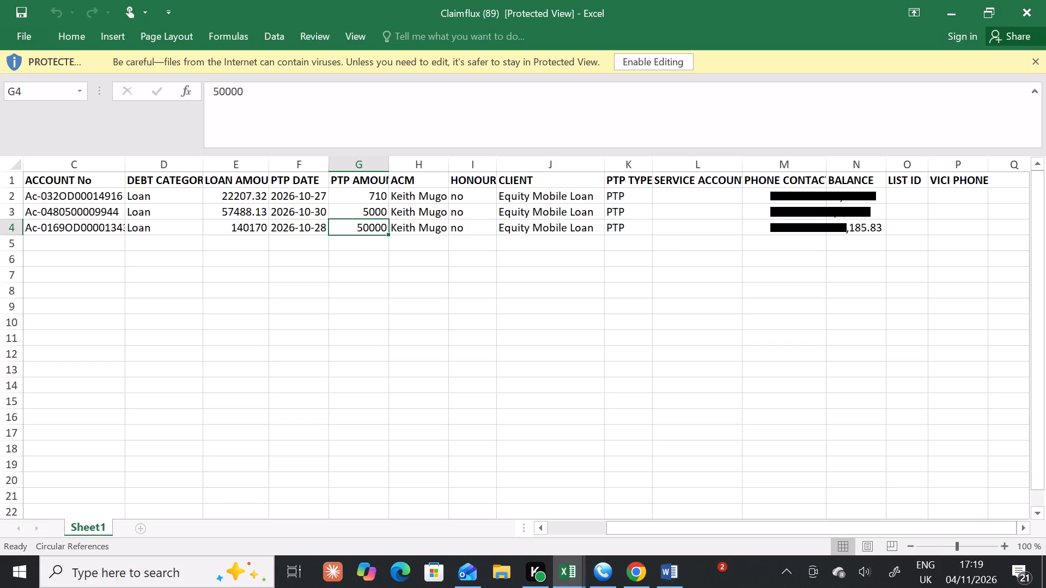
double_click(852, 212)
click(854, 217)
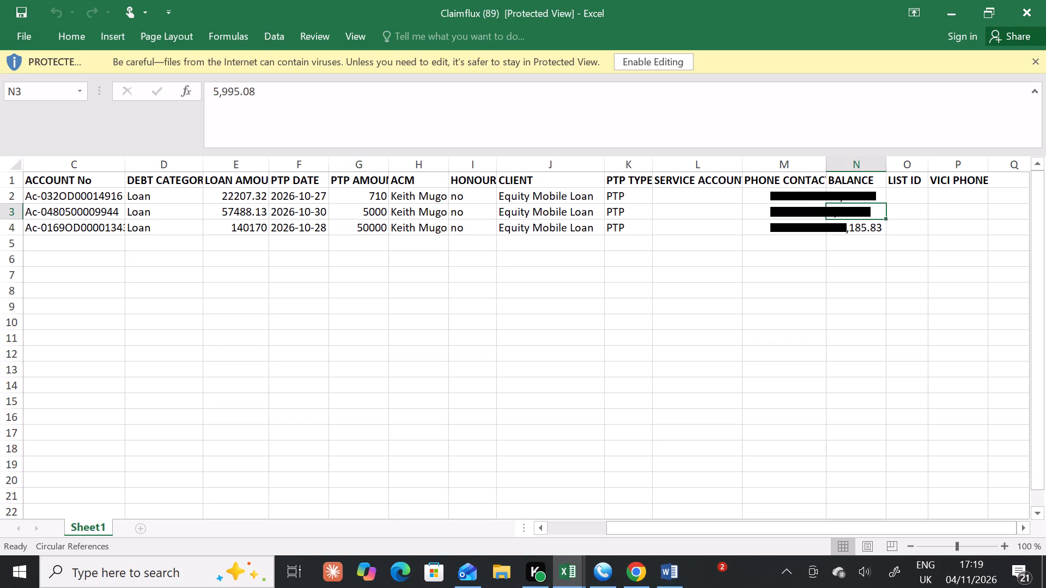
click(222, 221)
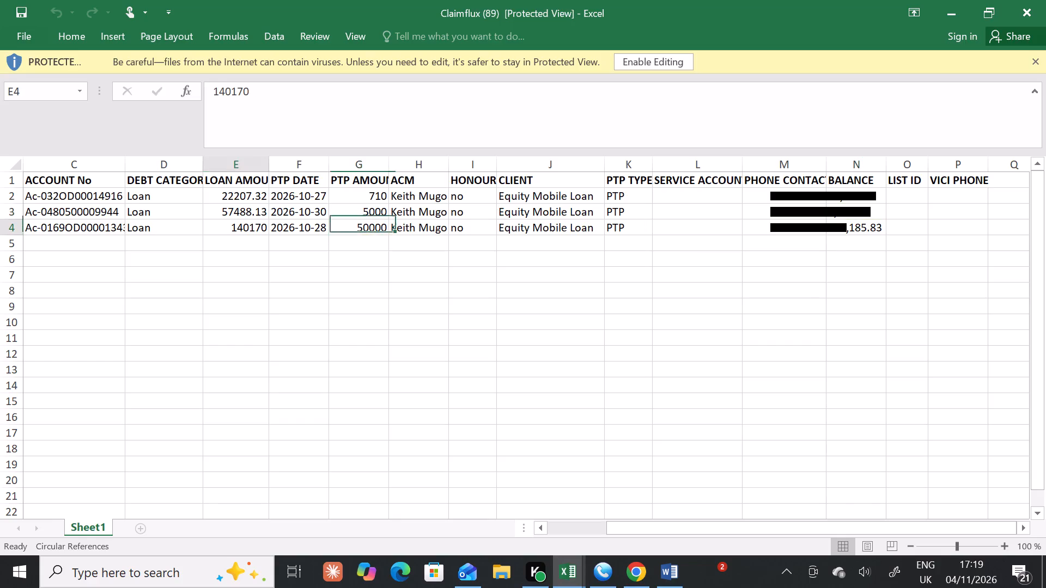
click(224, 216)
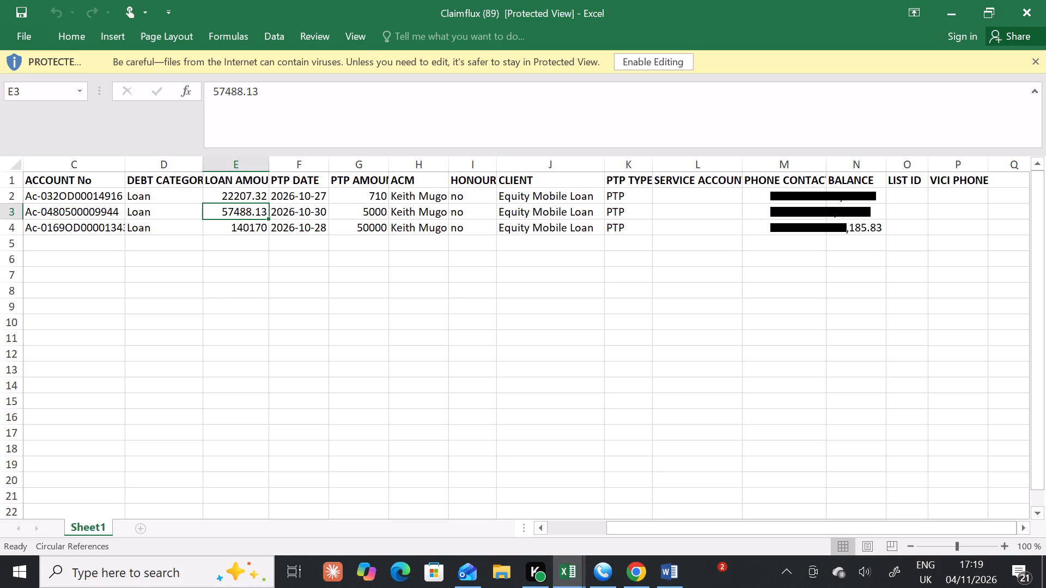
click(256, 240)
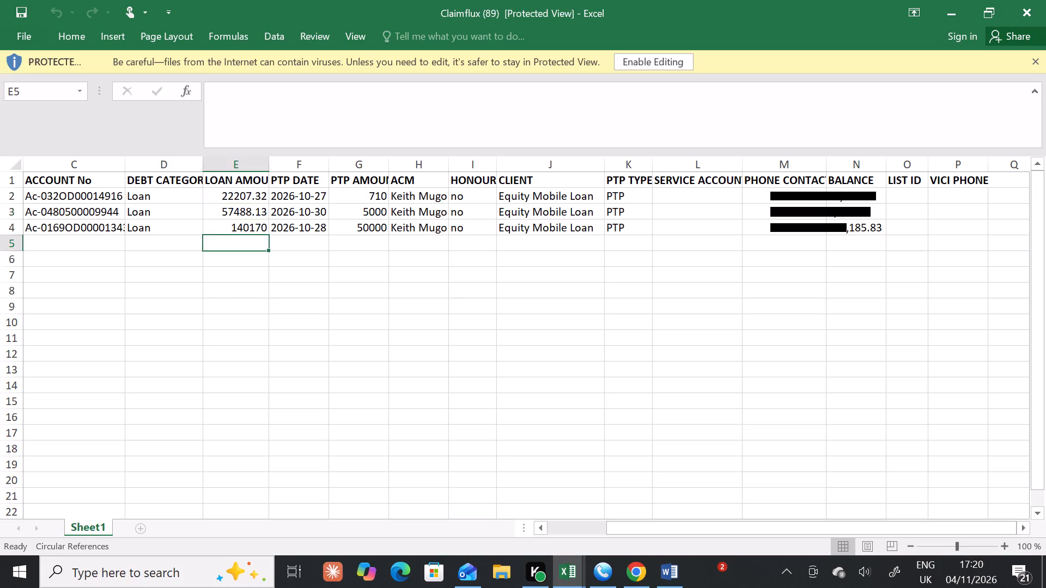
click(257, 235)
click(866, 238)
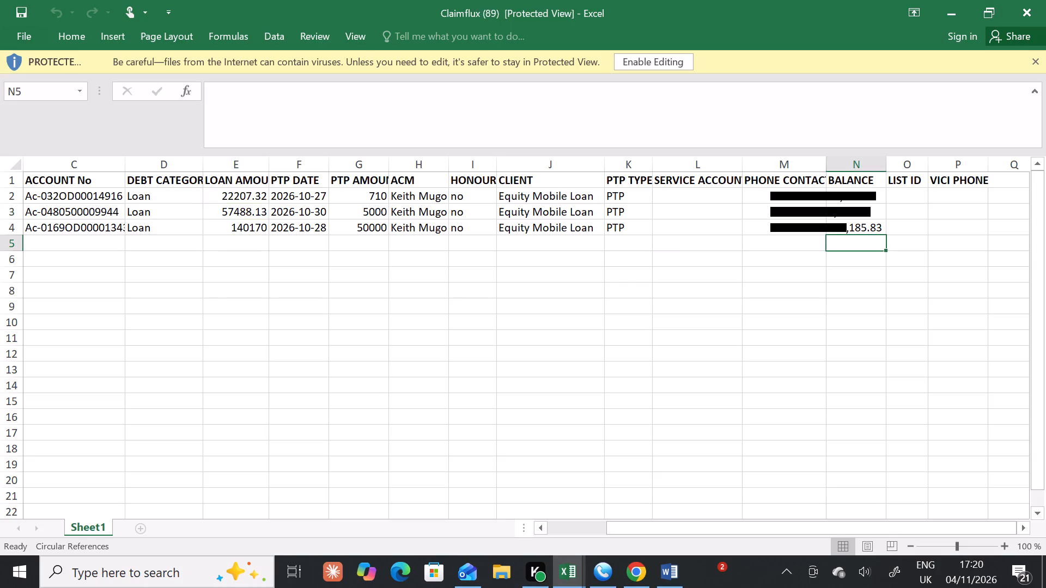
Close the Claimflux (89), Claimflux (85) and Claimflux (84) workbooks without saving changes.
click(1012, 7)
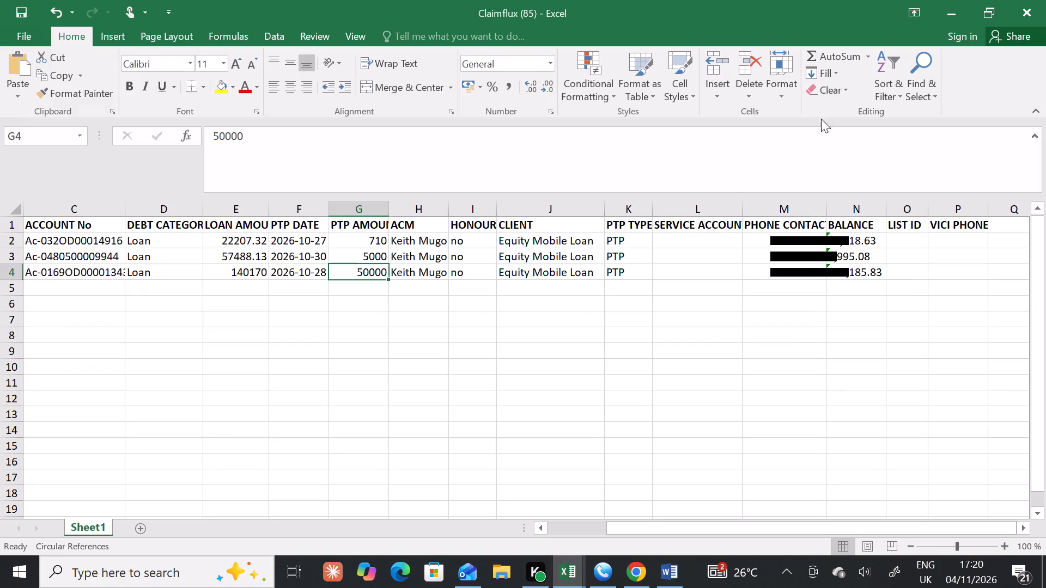
click(1045, 14)
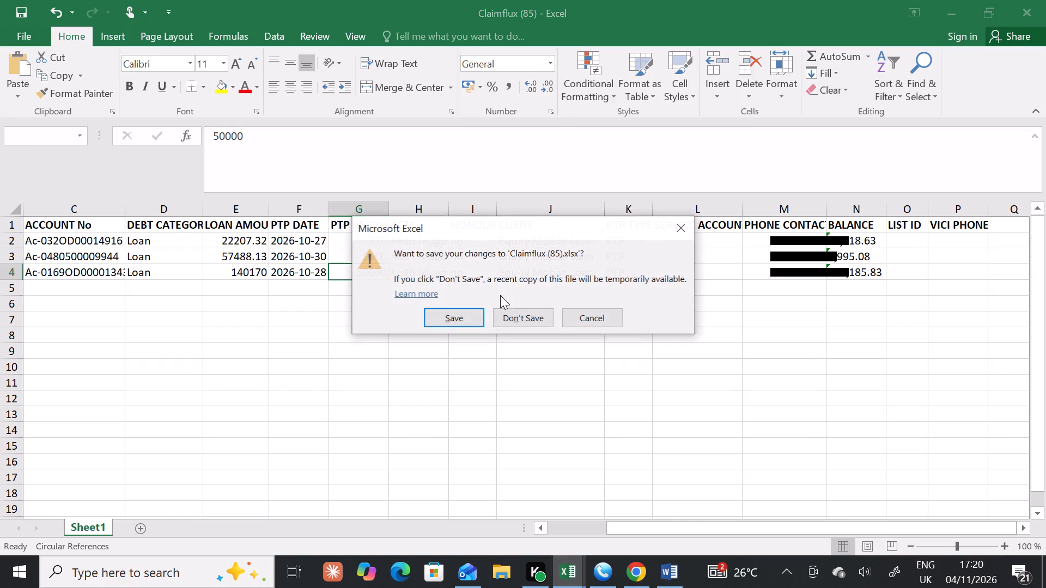
click(501, 313)
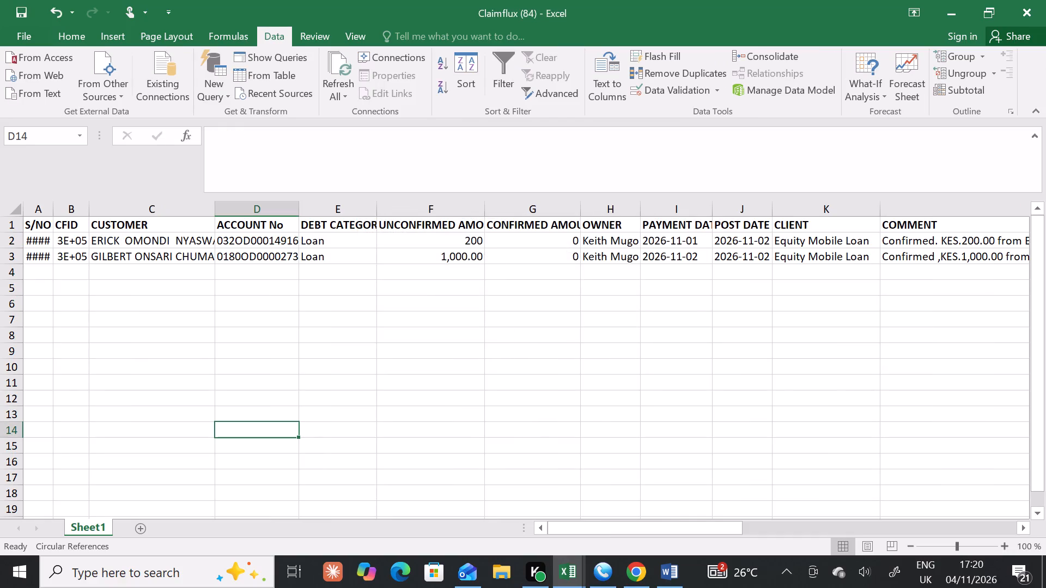
click(1038, 20)
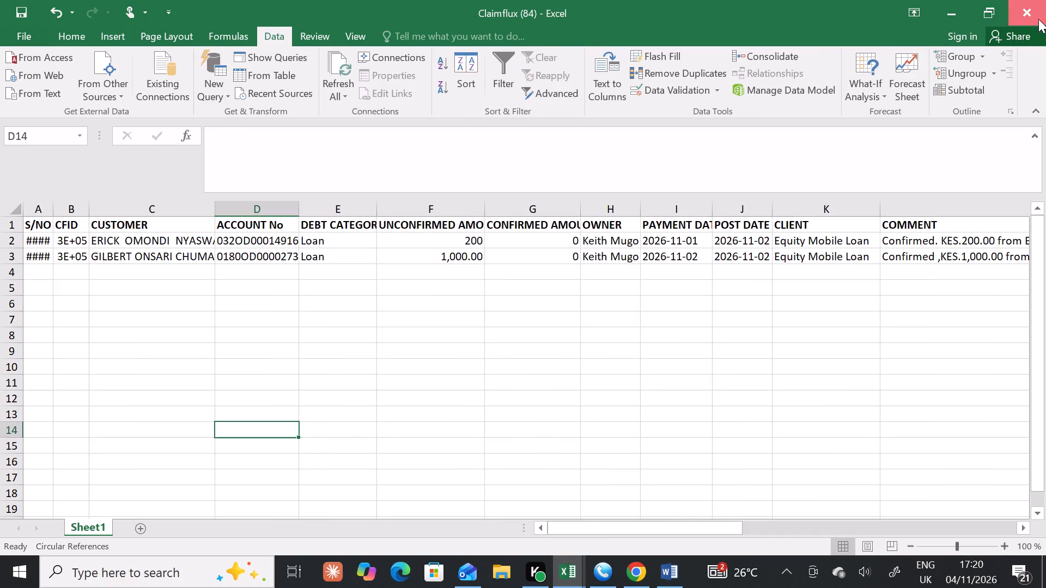
click(537, 323)
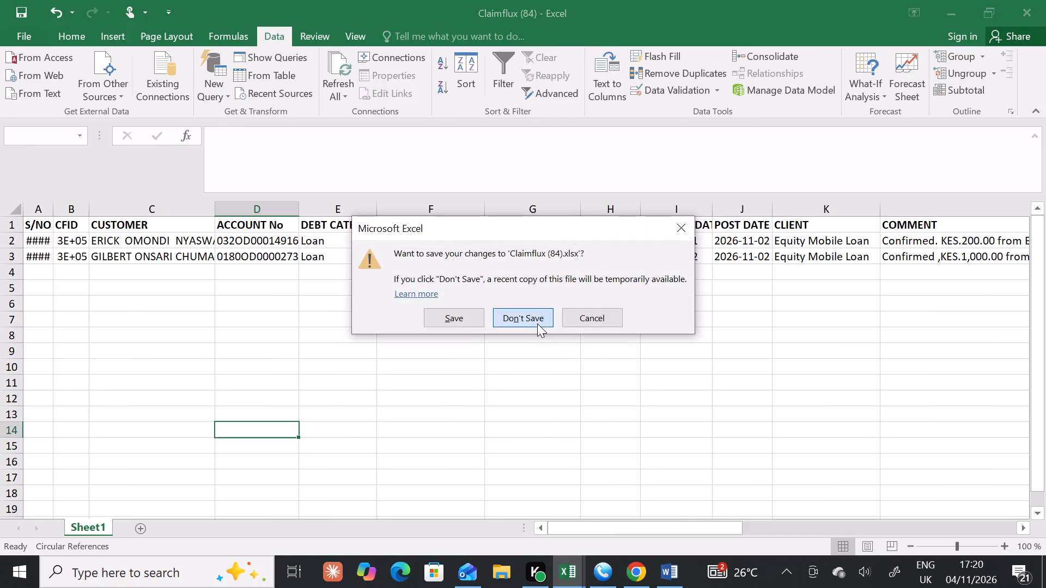